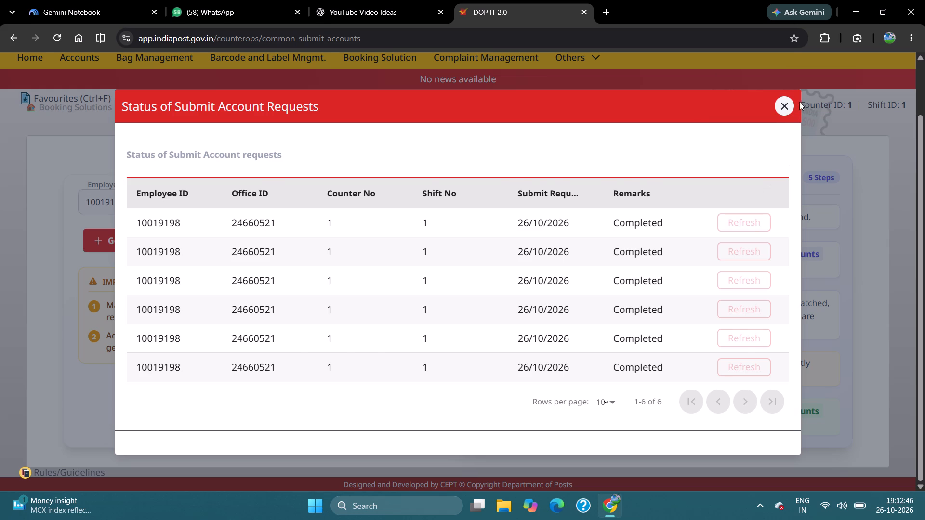
left_click(786, 114)
Fetch the account for counter 1, shift 1.
left_click(344, 242)
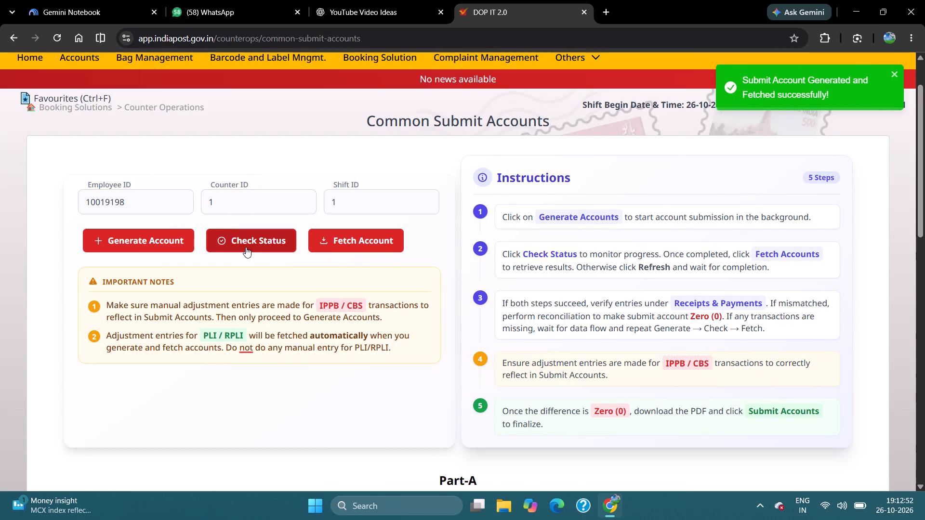
Examine the Part-A and Part-B receipts, payments and difference amounts of the fetched account.
scroll(224, 264, "down", 6)
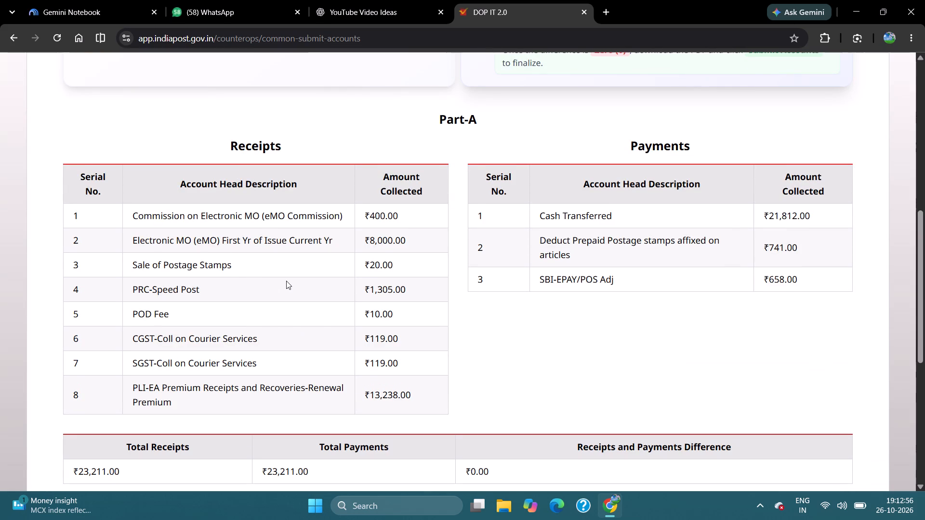
scroll(290, 287, "down", 7)
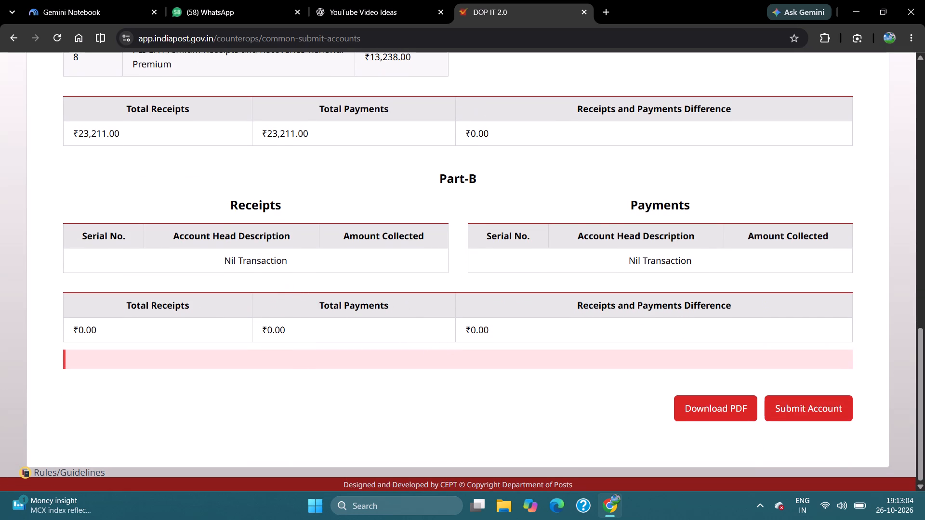
left_click_drag(465, 137, 513, 127)
left_click(484, 134)
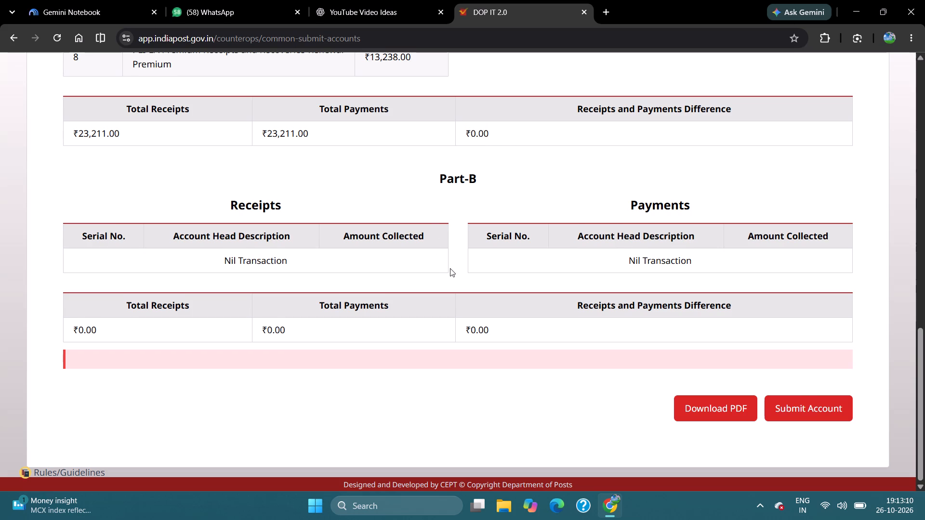
scroll(451, 270, "up", 5)
scroll(457, 260, "down", 1)
scroll(455, 247, "up", 7)
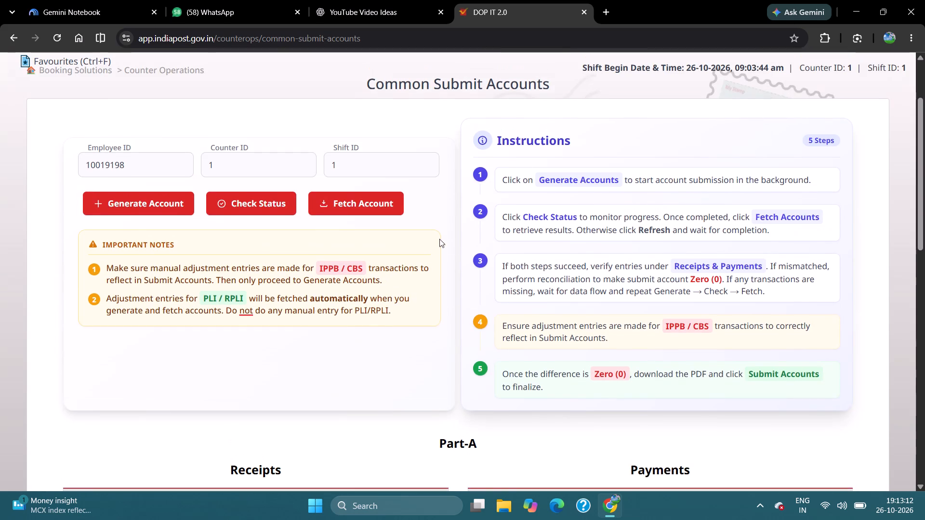
scroll(412, 231, "up", 1)
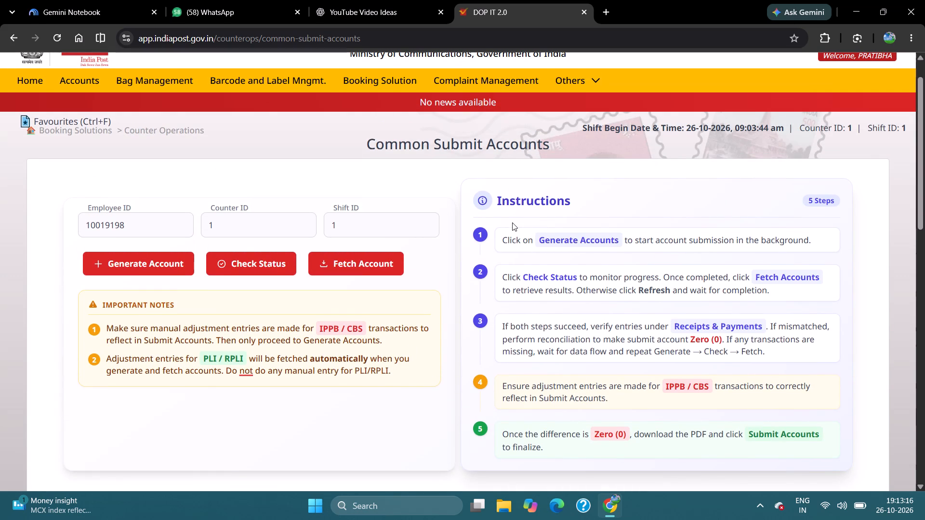
scroll(513, 222, "up", 2)
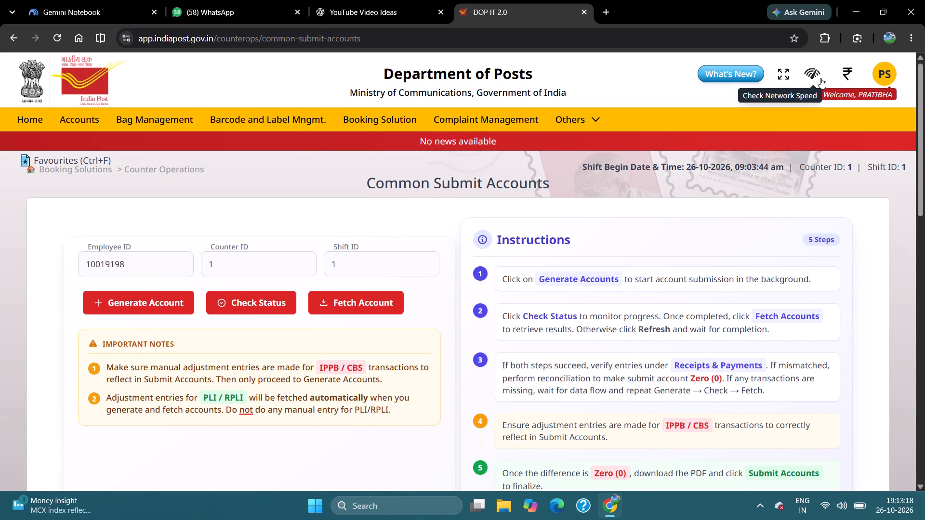
Check the wallet balance and refresh it.
left_click(849, 75)
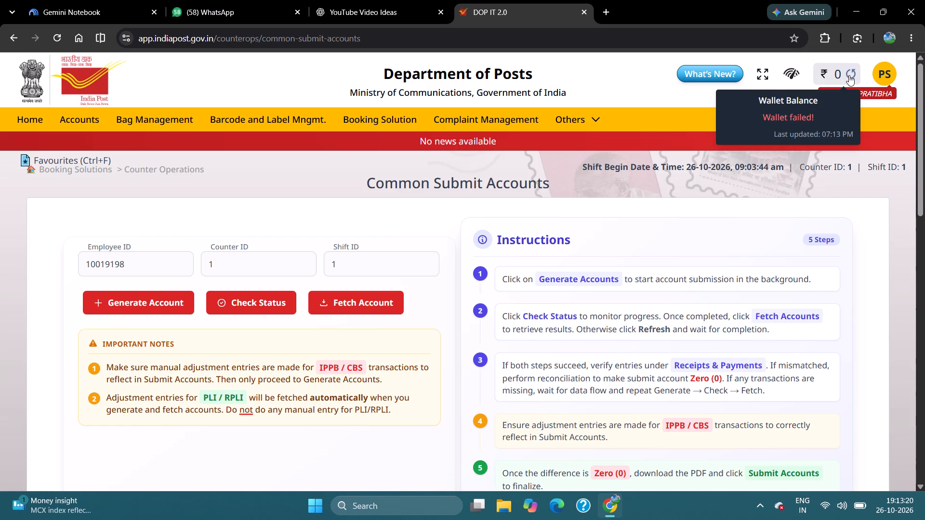
left_click(849, 75)
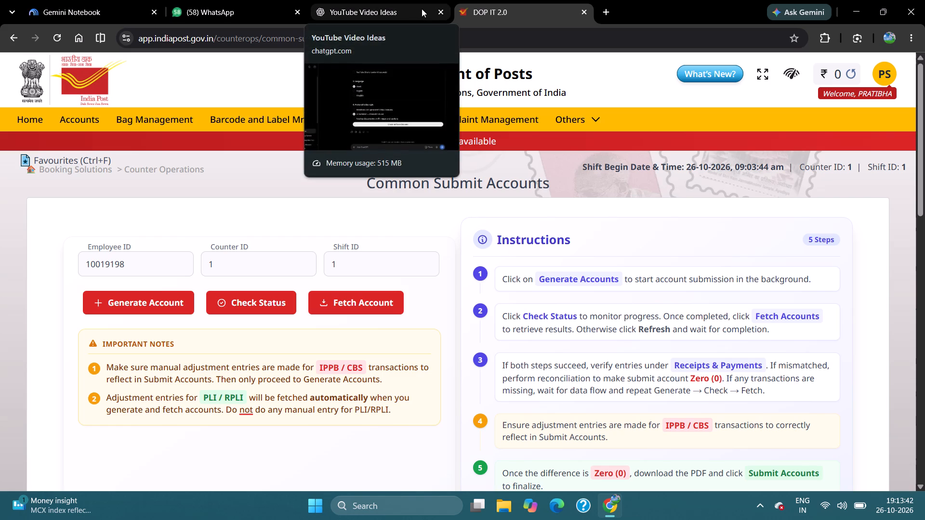
Produce the PDF report of the fetched account.
scroll(397, 302, "down", 10)
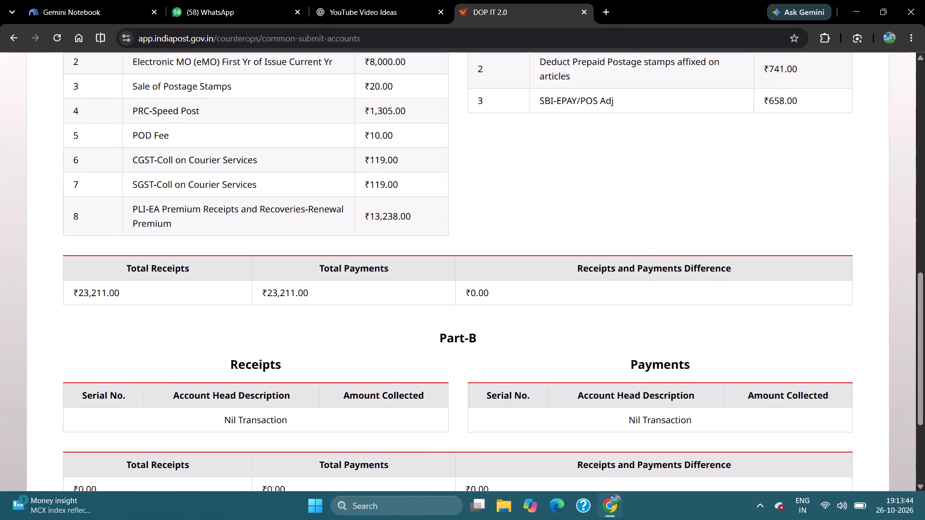
scroll(476, 286, "up", 3)
scroll(483, 245, "up", 3)
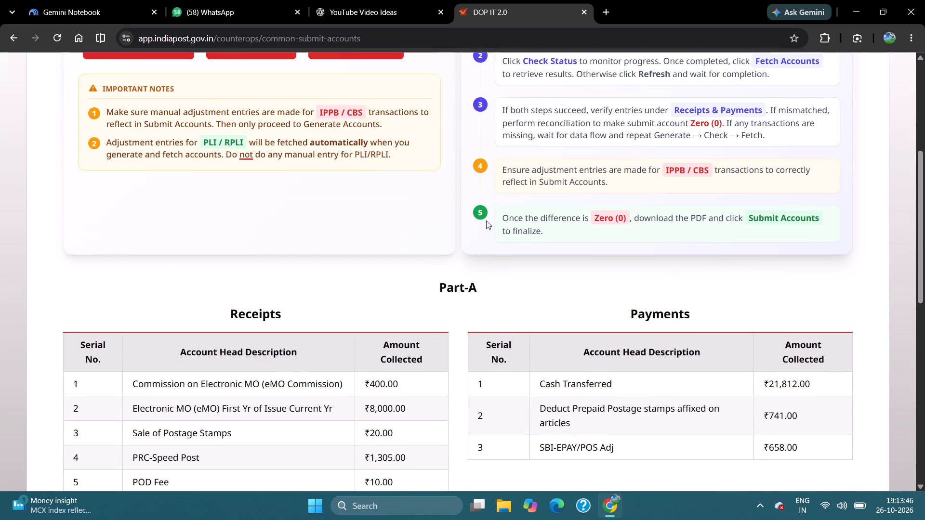
scroll(488, 211, "down", 3)
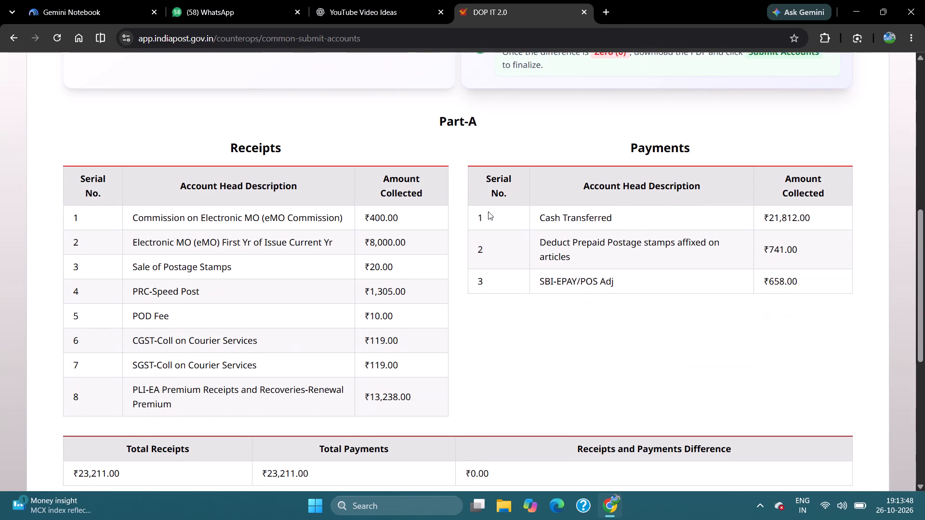
scroll(489, 210, "down", 3)
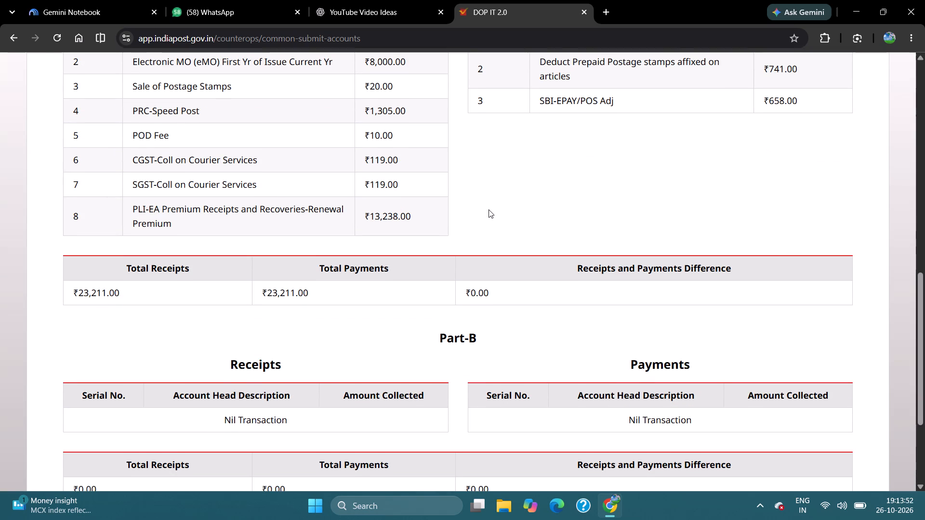
scroll(489, 209, "up", 1)
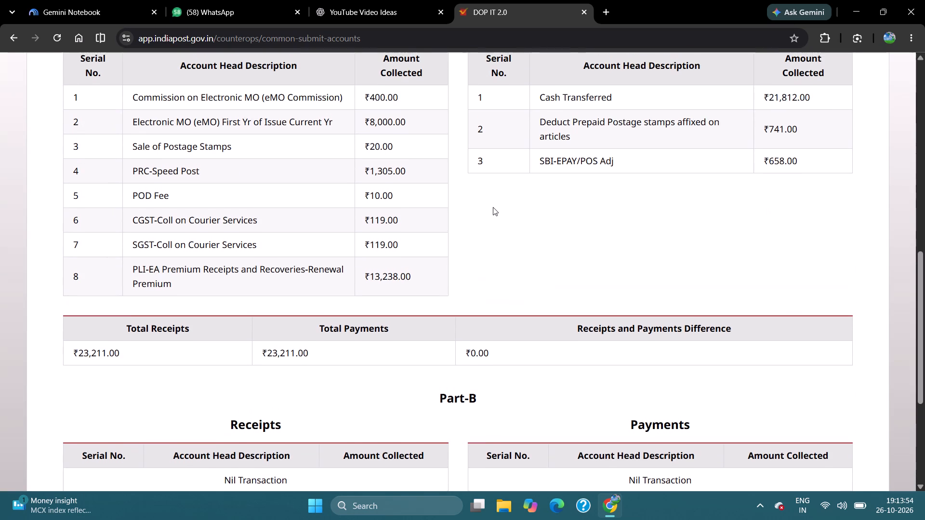
scroll(493, 207, "down", 5)
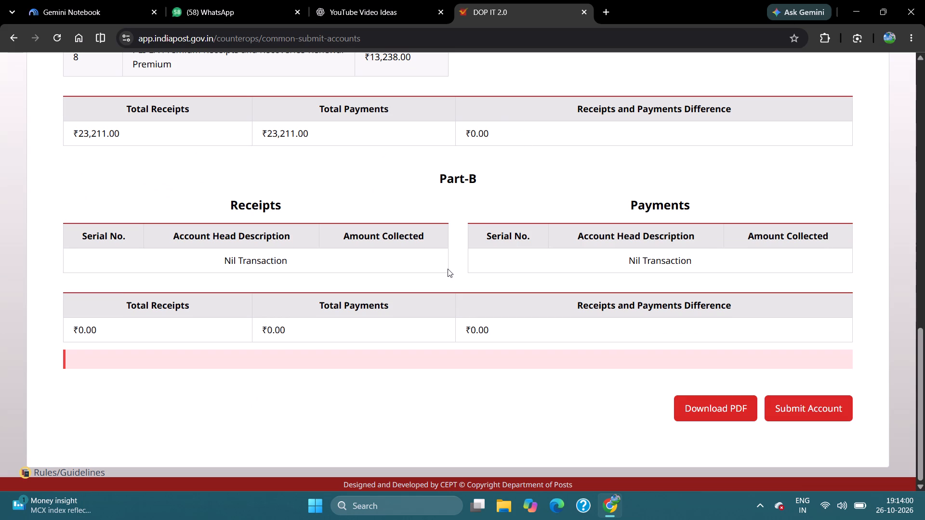
left_click(702, 406)
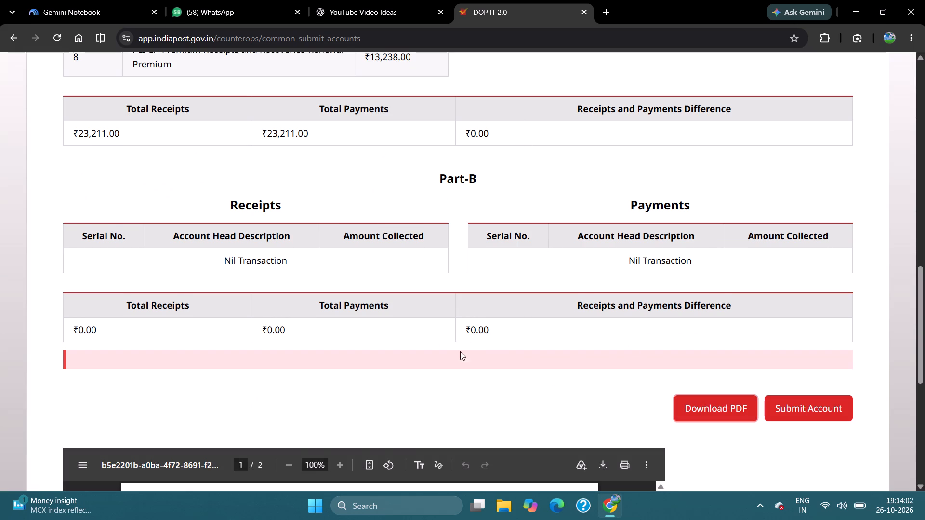
Review the account submission PDF's Part A and Part B entries and summaries, and recheck the receipts and payments tables on the page.
scroll(418, 448, "down", 6)
scroll(410, 403, "down", 2)
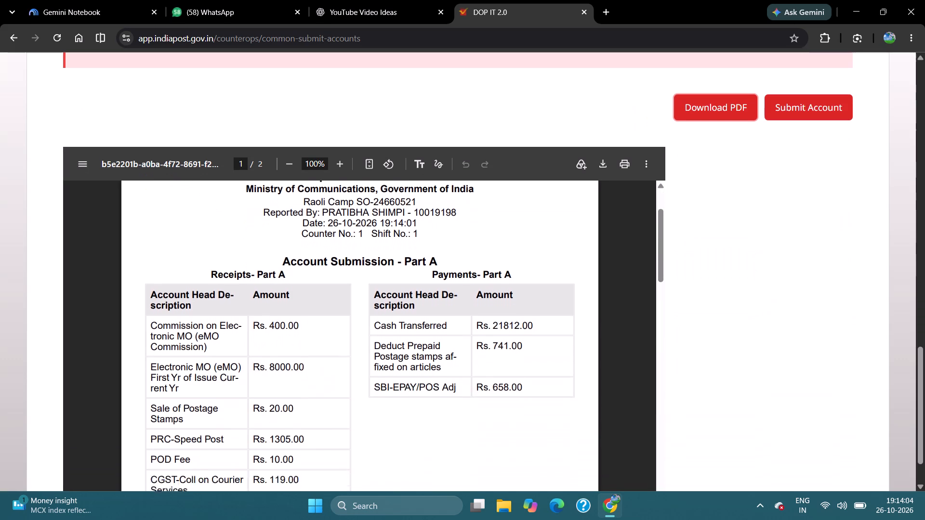
scroll(410, 403, "down", 7)
scroll(426, 405, "up", 2)
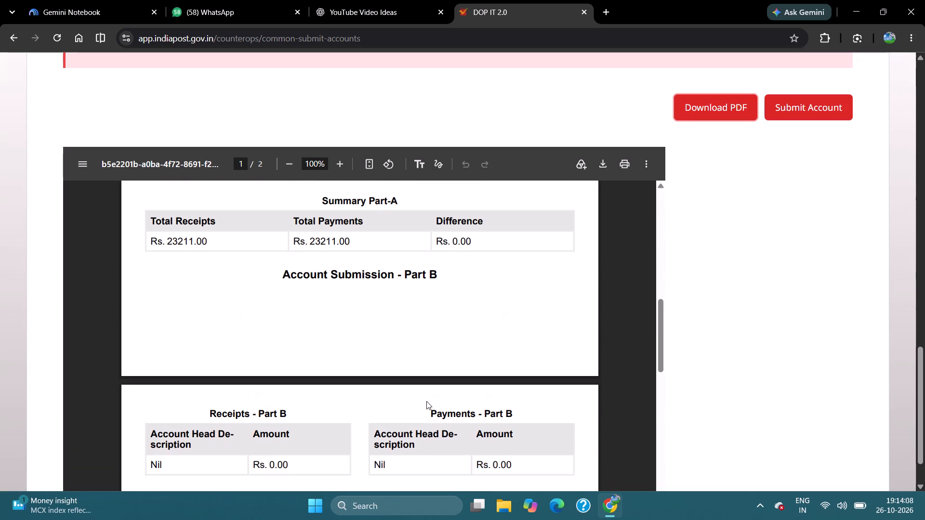
scroll(426, 401, "down", 3)
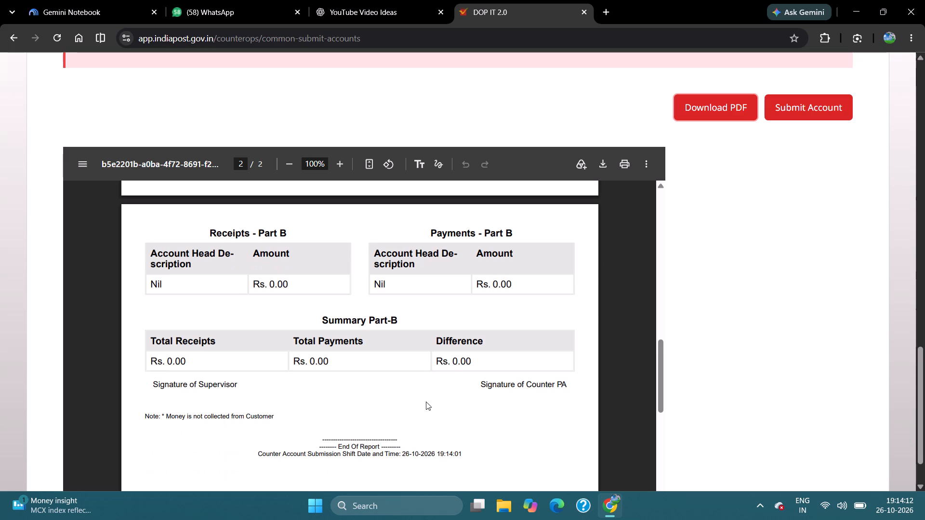
scroll(436, 401, "down", 15)
scroll(463, 390, "up", 14)
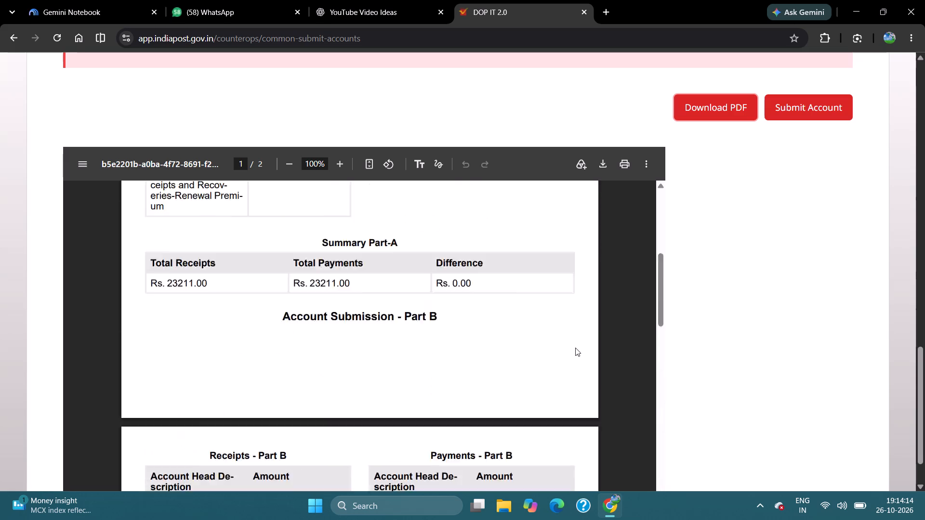
scroll(575, 348, "up", 13)
scroll(639, 322, "up", 10)
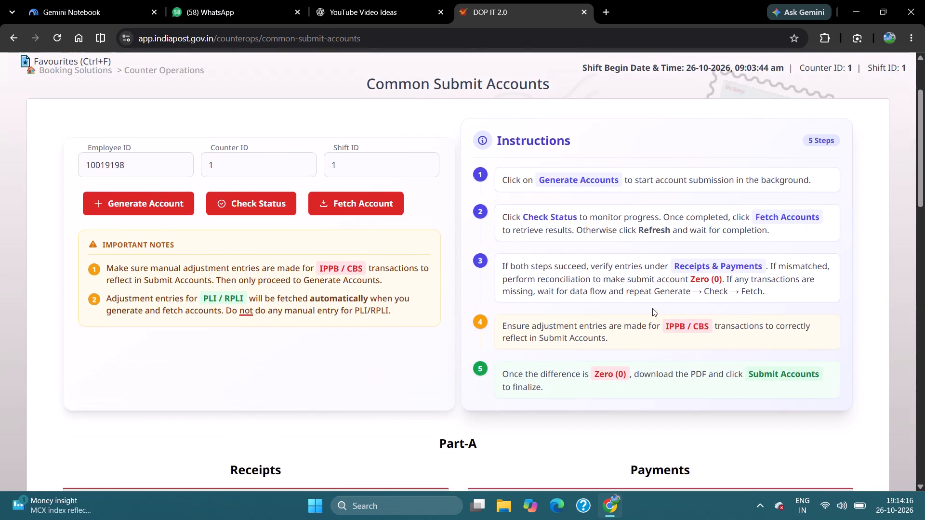
scroll(652, 308, "up", 4)
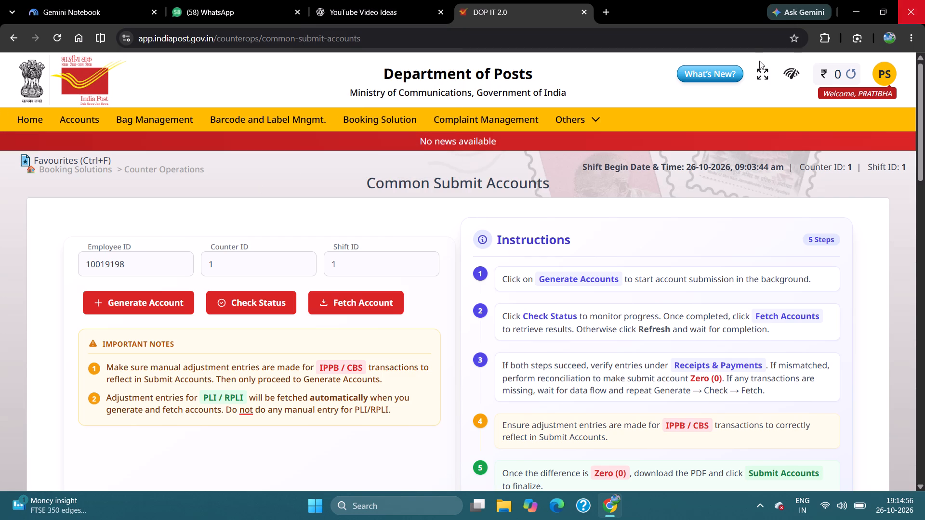
scroll(735, 364, "down", 7)
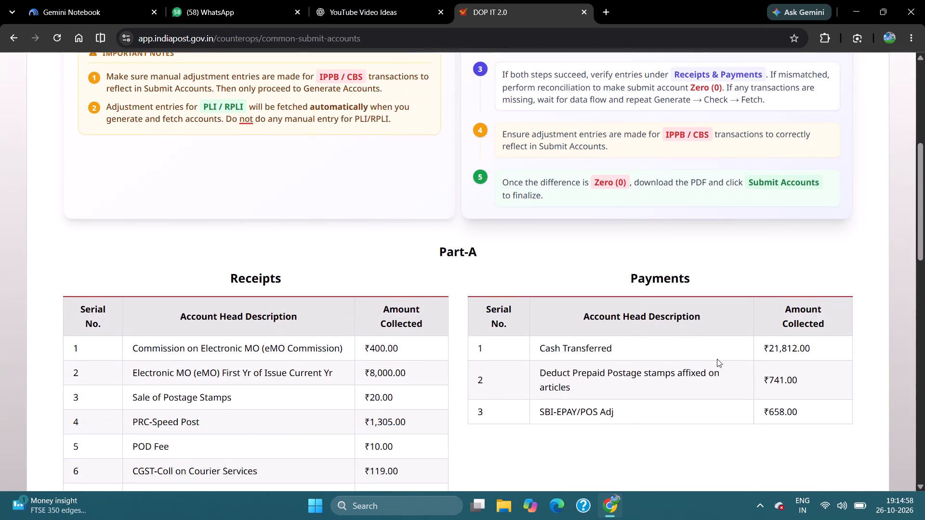
scroll(706, 345, "down", 4)
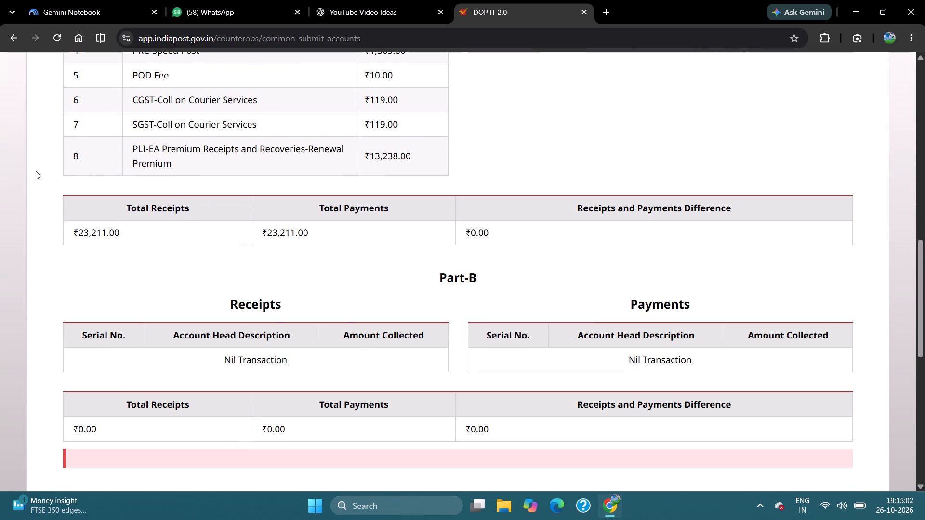
scroll(721, 335, "down", 4)
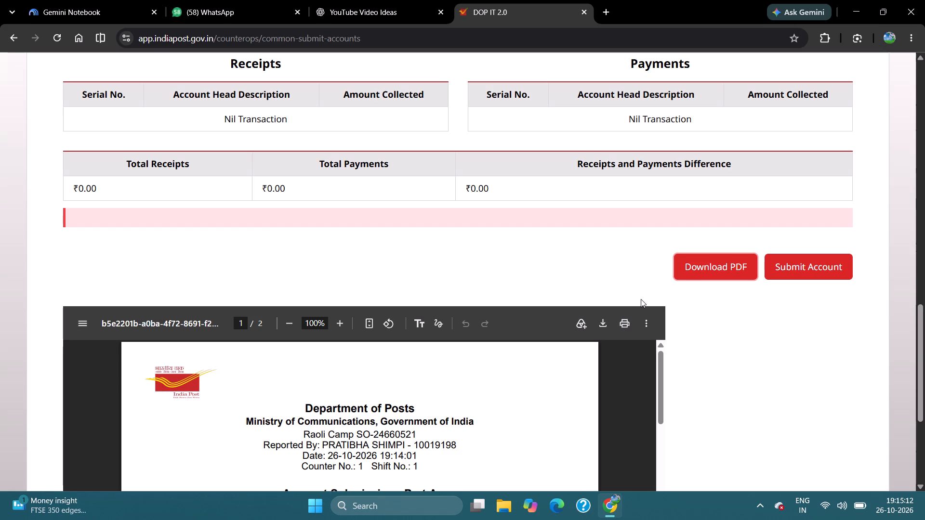
Download the account submission PDF and save it in the Downloads folder under its suggested file name.
left_click(714, 262)
left_click(603, 321)
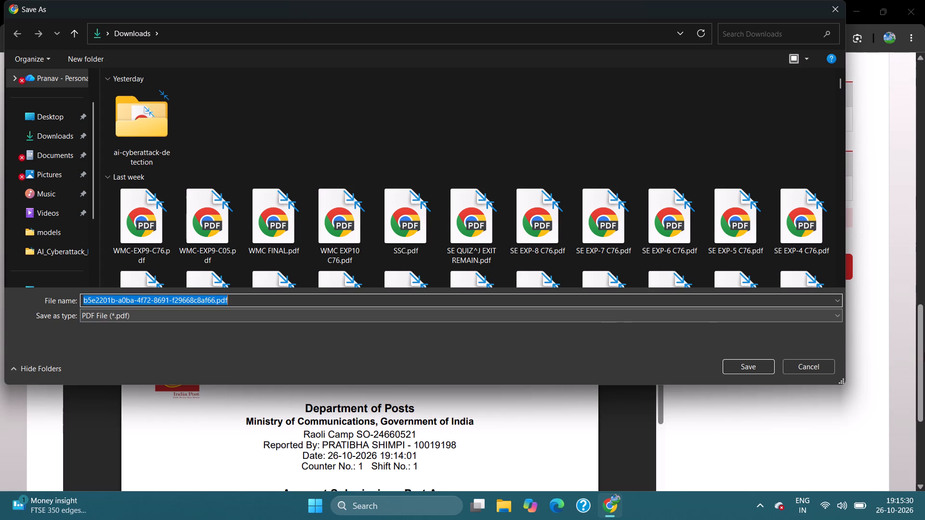
left_click(740, 365)
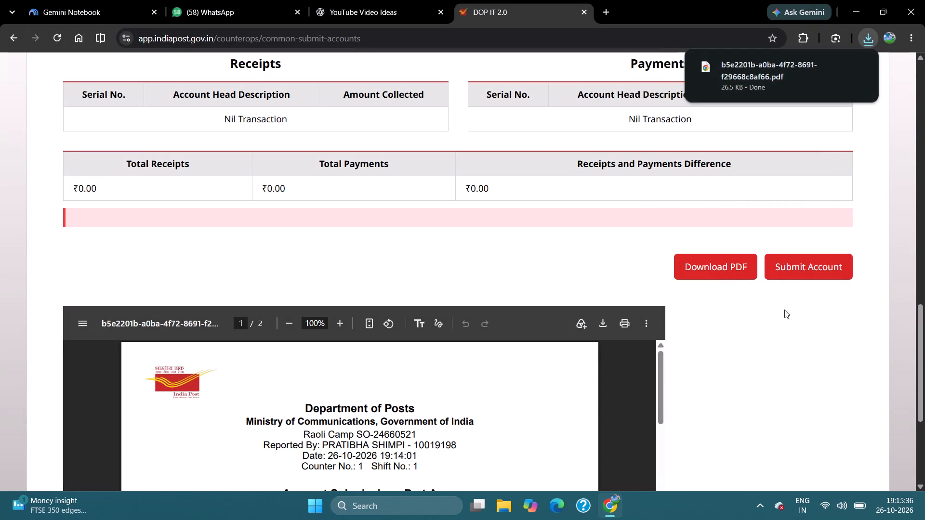
Submit the fetched counter account.
left_click(813, 262)
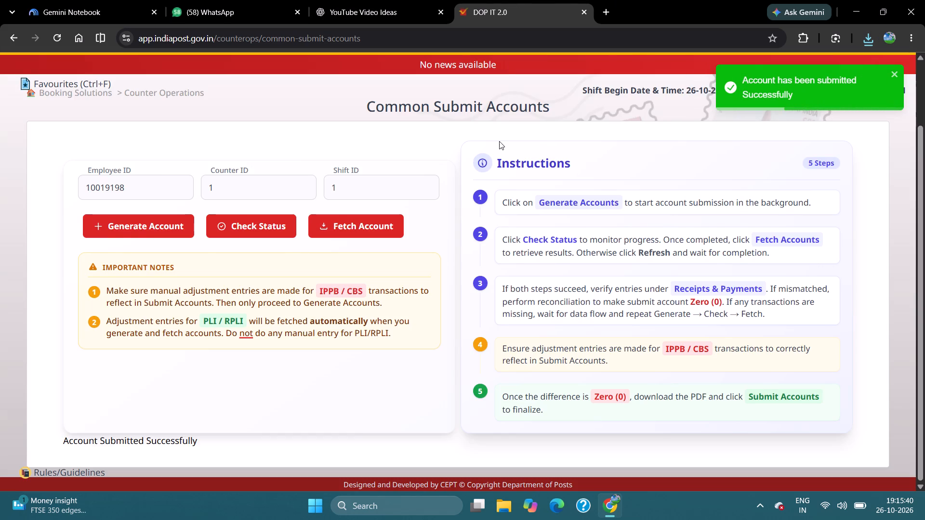
Return to the employee portal home page and open the Treasury module.
scroll(499, 137, "up", 3)
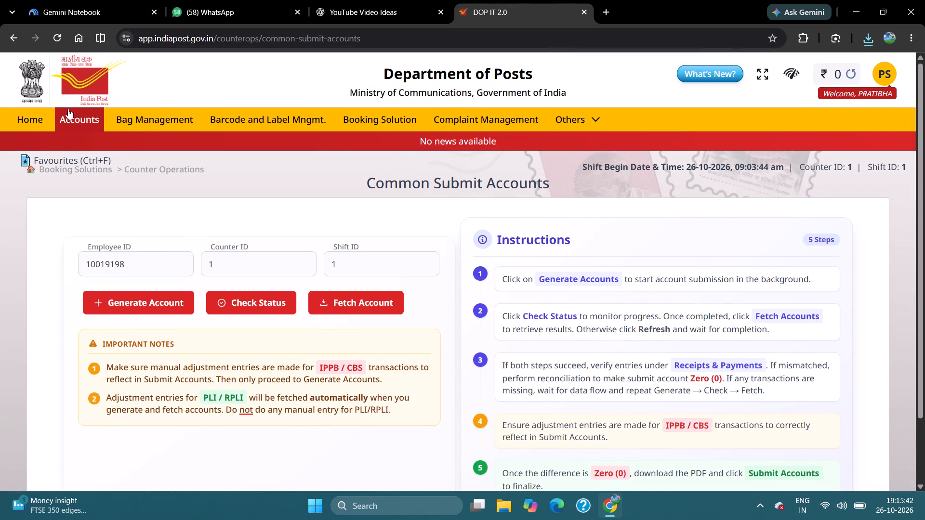
left_click(29, 121)
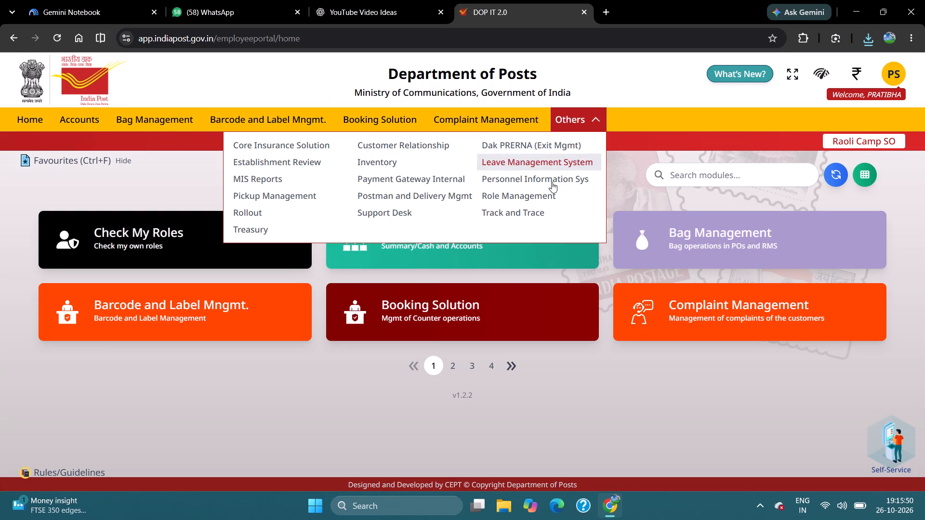
left_click(252, 224)
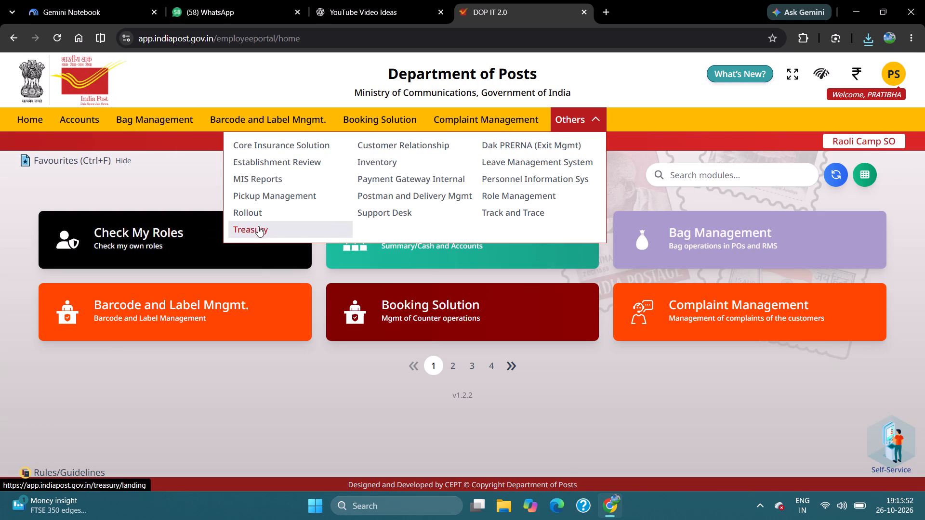
left_click(259, 230)
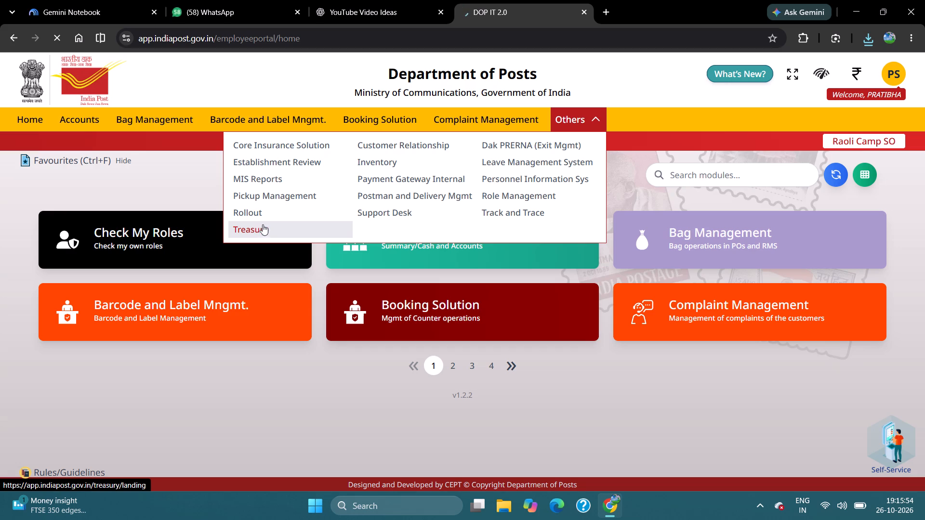
left_click(263, 227)
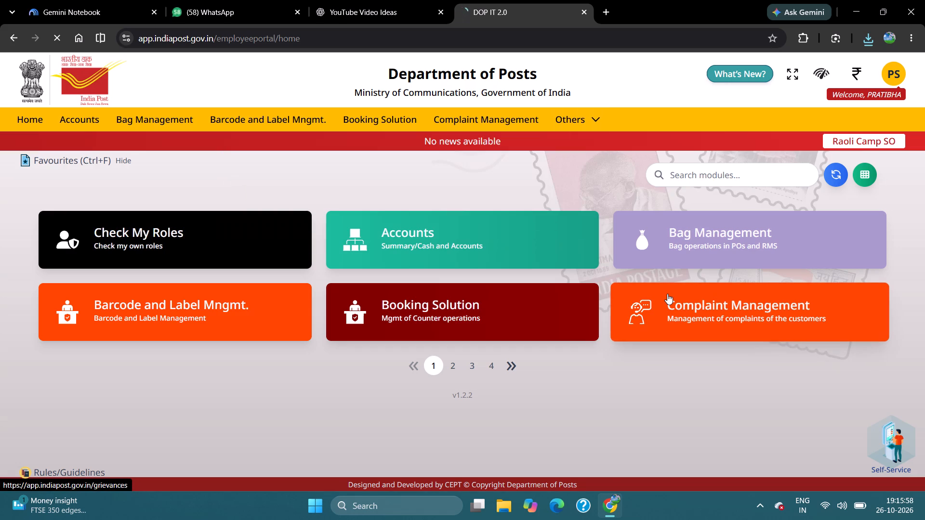
left_click_drag(667, 294, 661, 266)
left_click(667, 294)
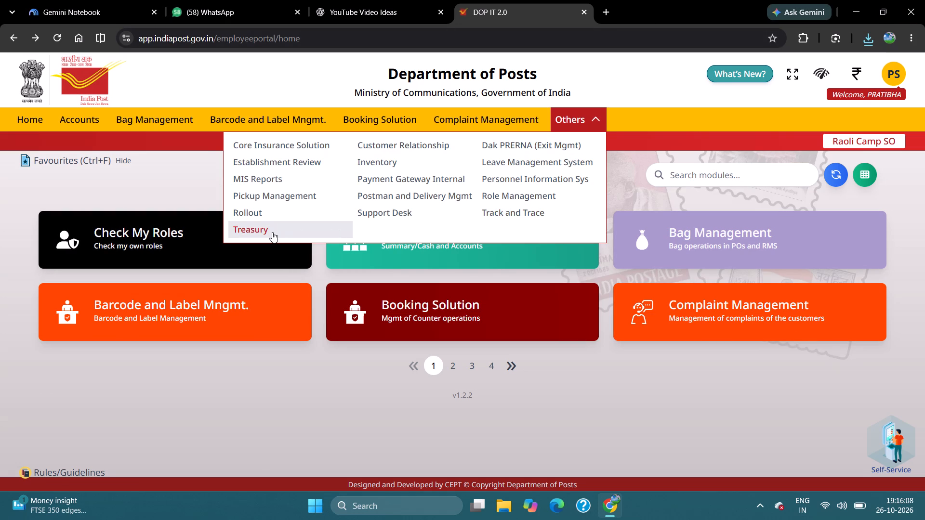
left_click(271, 232)
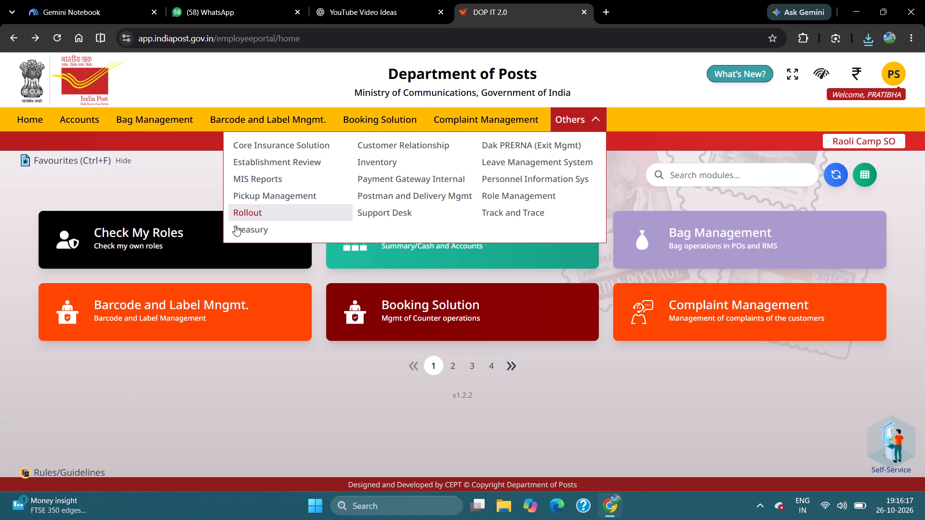
left_click(251, 233)
left_click(252, 233)
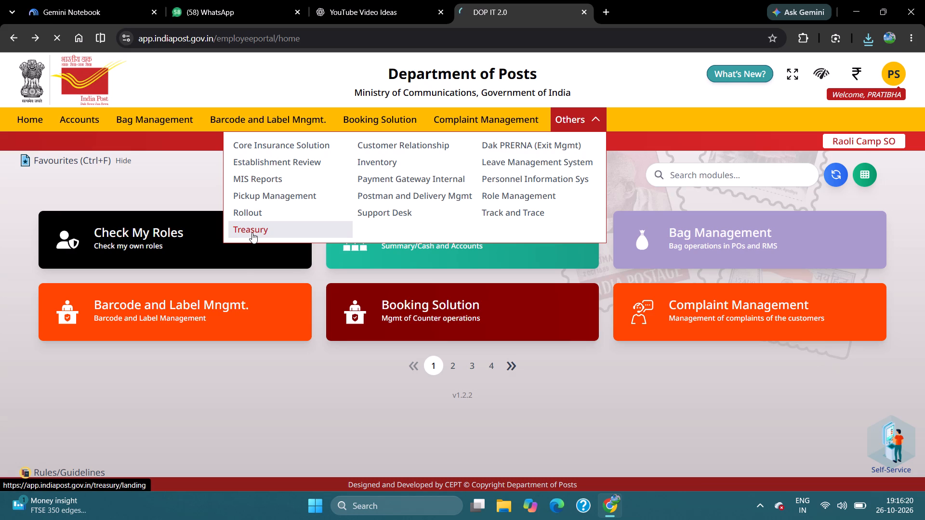
left_click(252, 233)
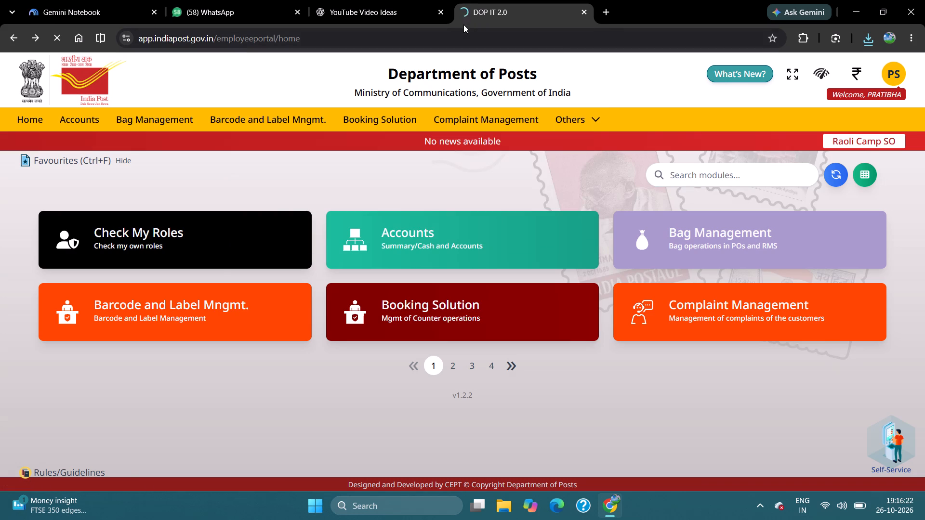
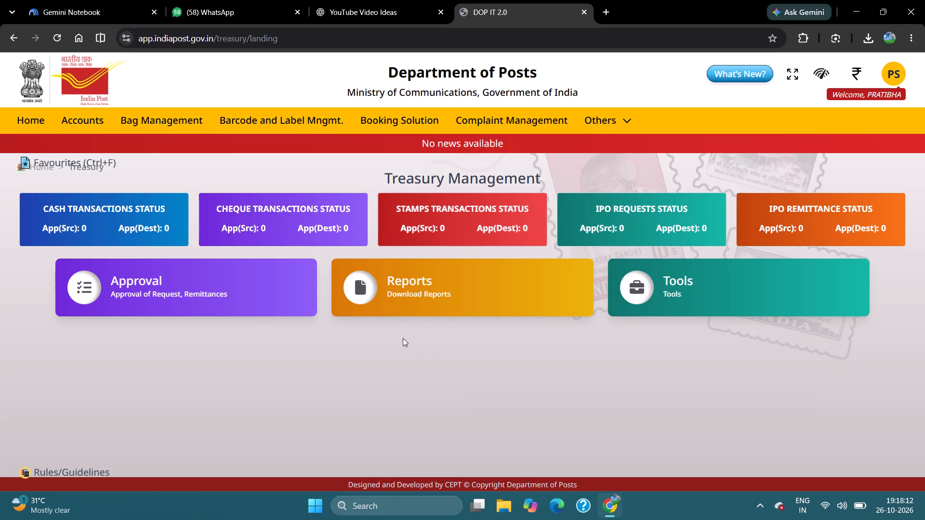
Open the DTR report from the accounting and other reports in Treasury's downloadable reports.
left_click(436, 284)
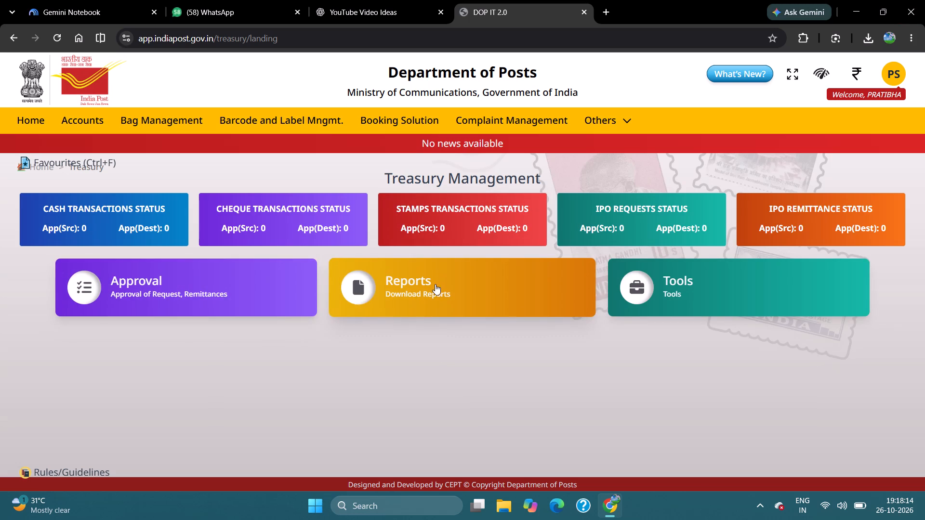
scroll(764, 285, "down", 5)
scroll(769, 331, "down", 5)
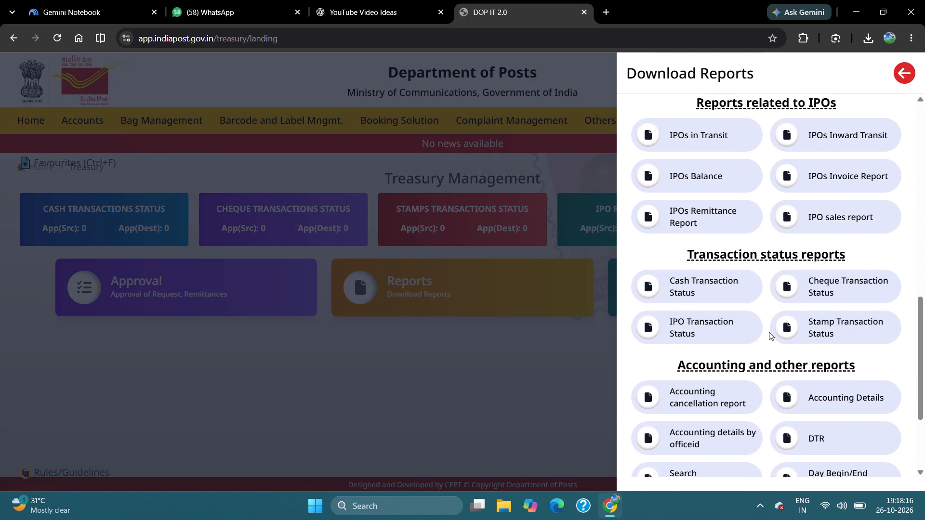
scroll(769, 332, "down", 5)
left_click_drag(836, 294, 832, 299)
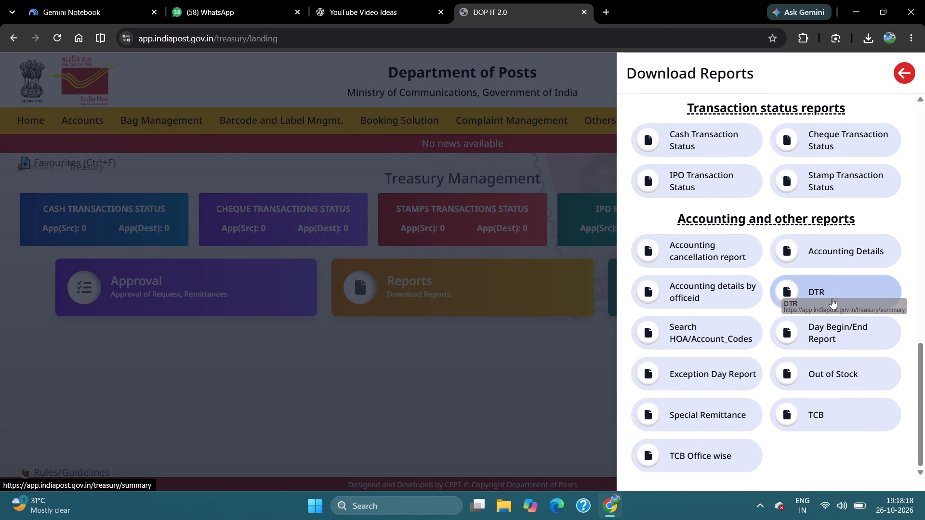
left_click(832, 286)
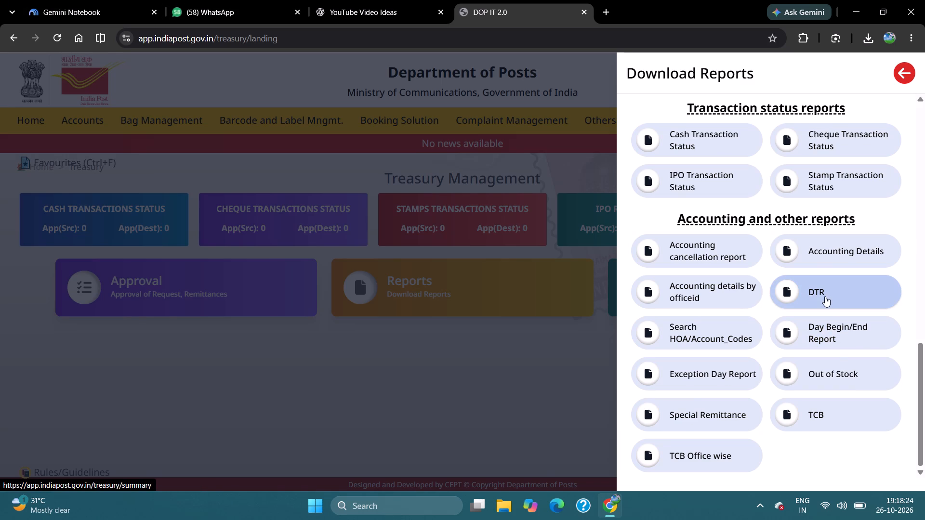
left_click(825, 296)
left_click(786, 293)
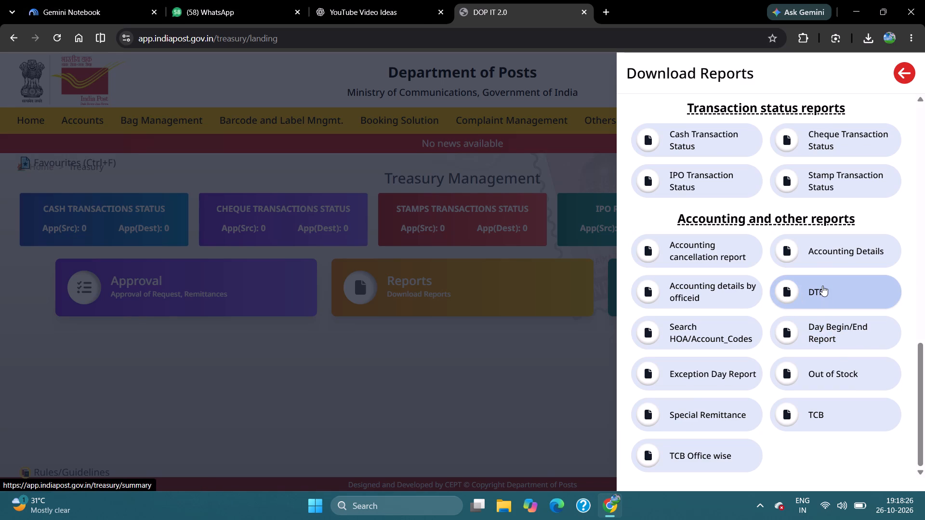
triple_click(822, 286)
triple_click(822, 286)
left_click(822, 286)
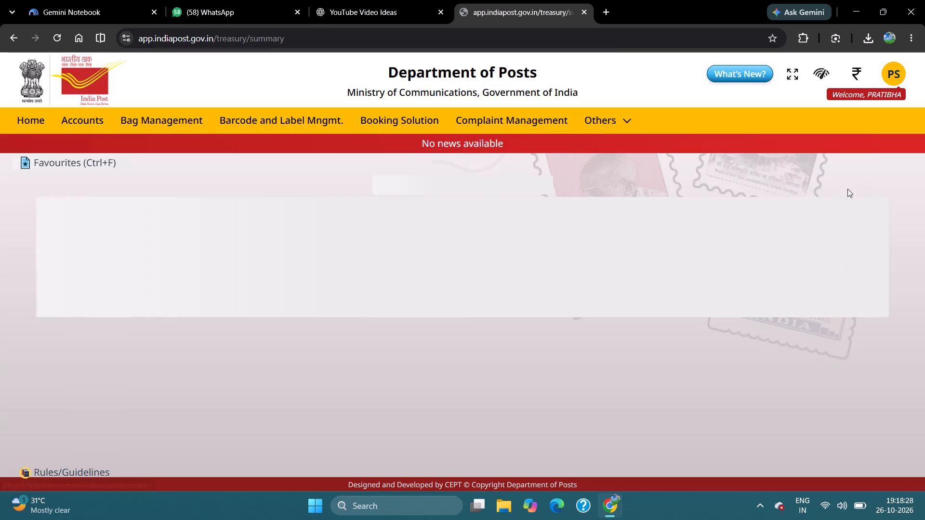
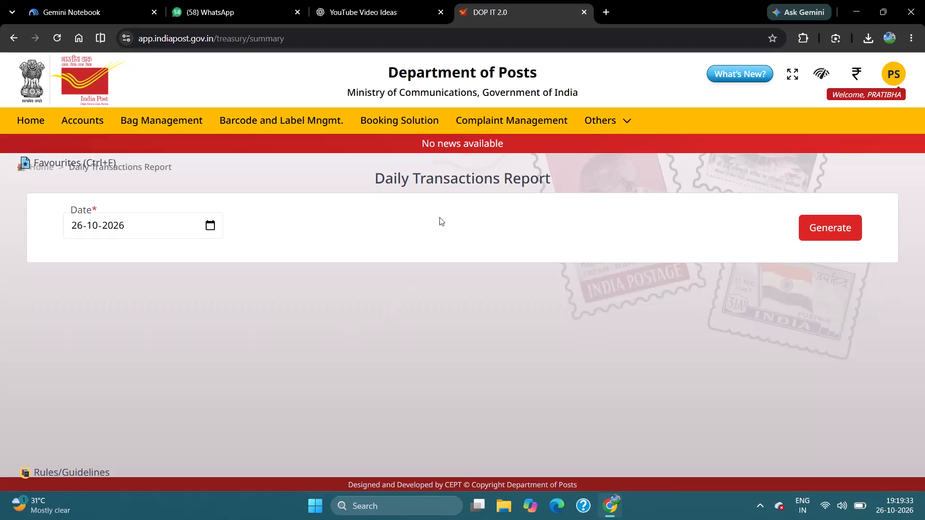
Generate the Daily Transactions Report for 26-10-2026 and look through its receipts, payments and balances.
left_click(842, 234)
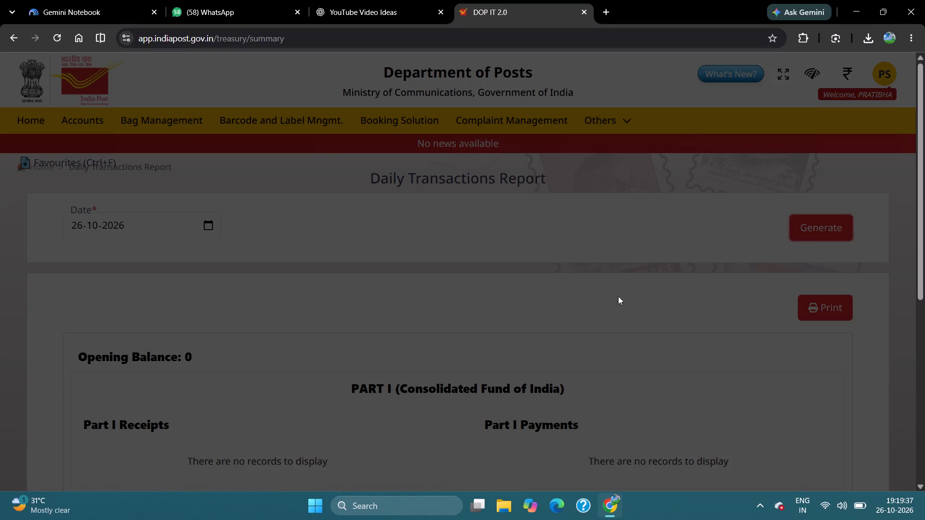
scroll(604, 294, "down", 2)
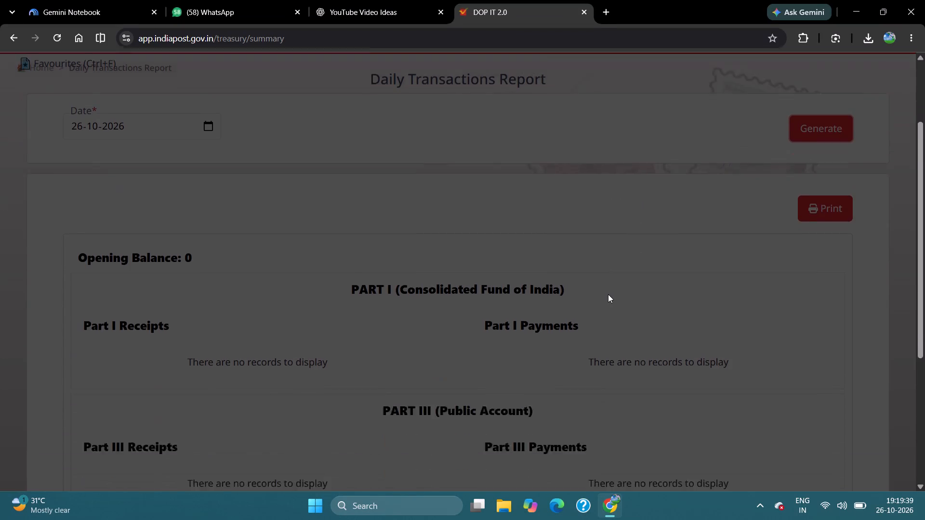
scroll(608, 294, "down", 3)
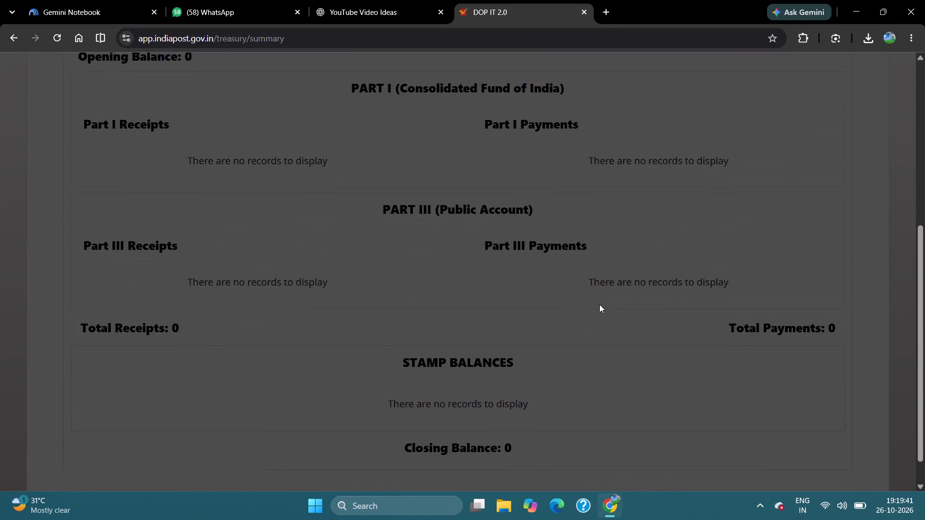
scroll(599, 304, "up", 7)
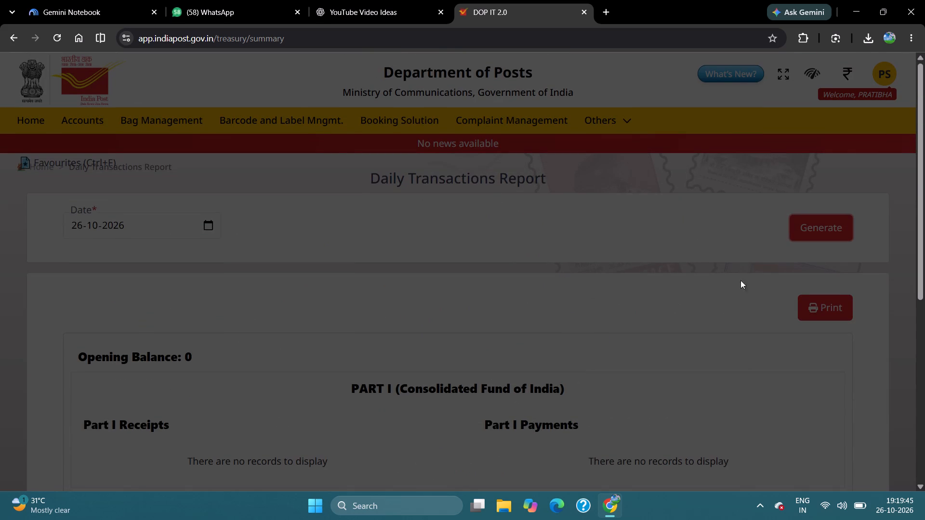
left_click(747, 236)
left_click(424, 12)
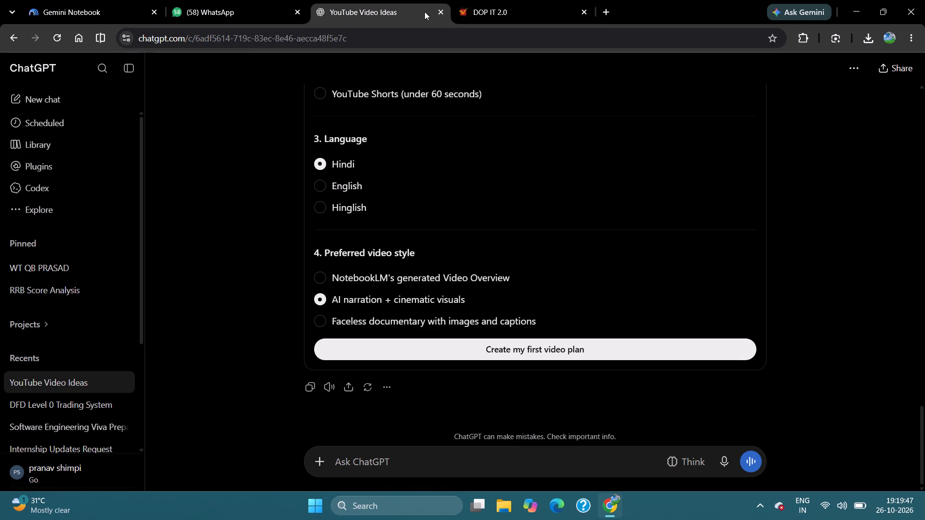
left_click(508, 0)
scroll(210, 120, "up", 2)
scroll(213, 124, "down", 8)
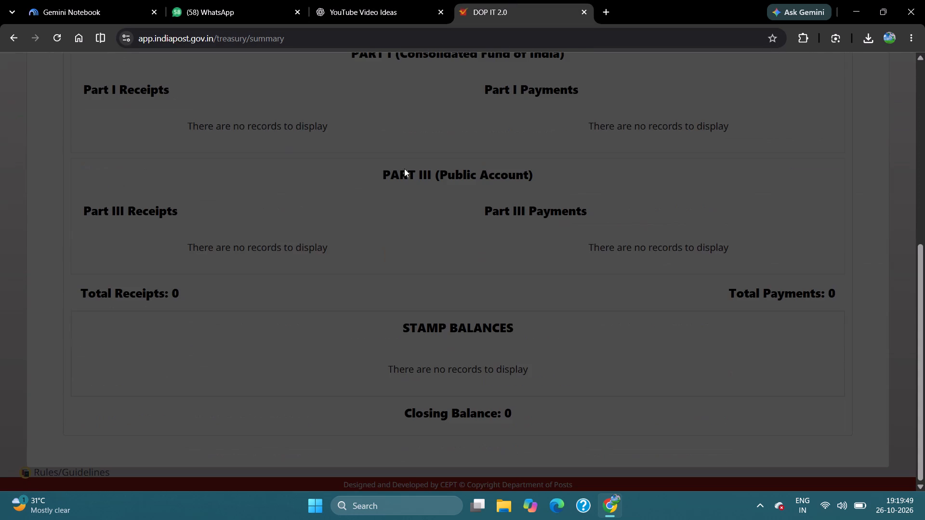
scroll(496, 190, "down", 6)
scroll(508, 184, "up", 7)
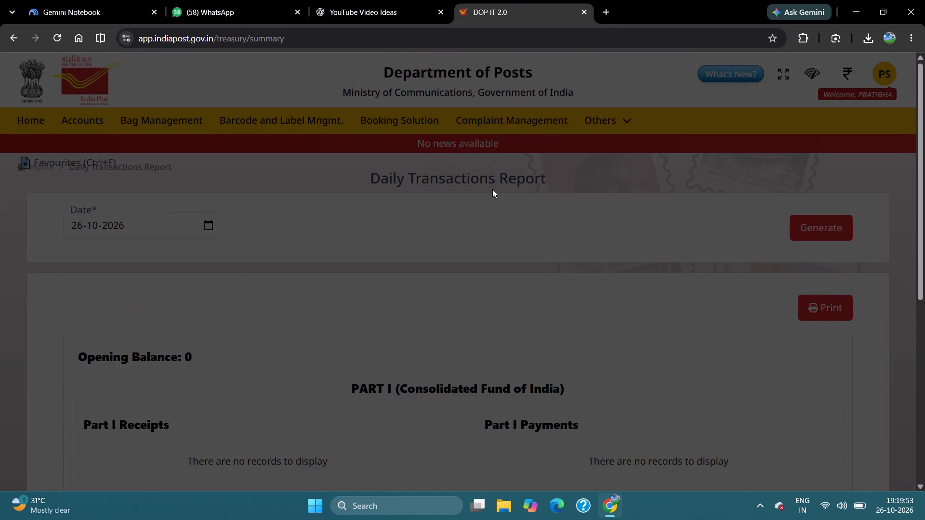
scroll(492, 189, "up", 2)
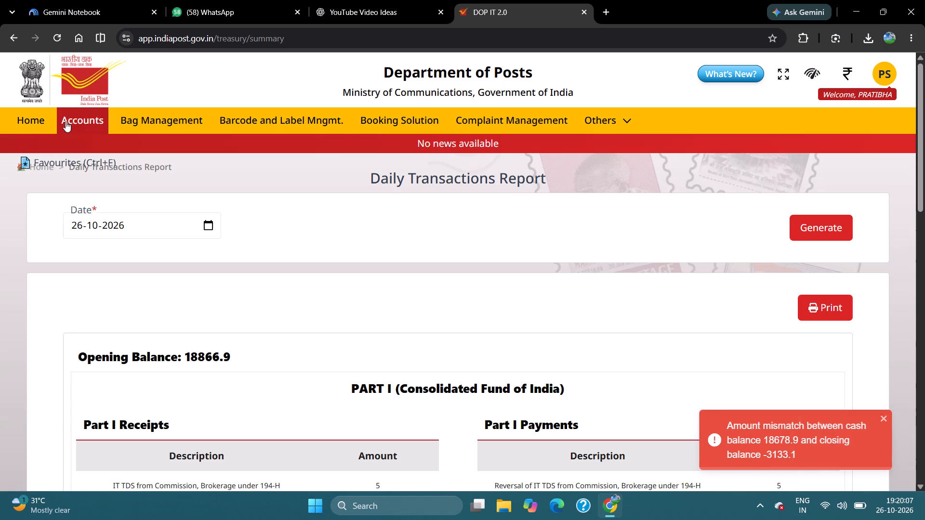
Open account verification for counter 1's pending 26-10-2026 shift from the counter status list in the booking solution's Counter Operations.
left_click(408, 112)
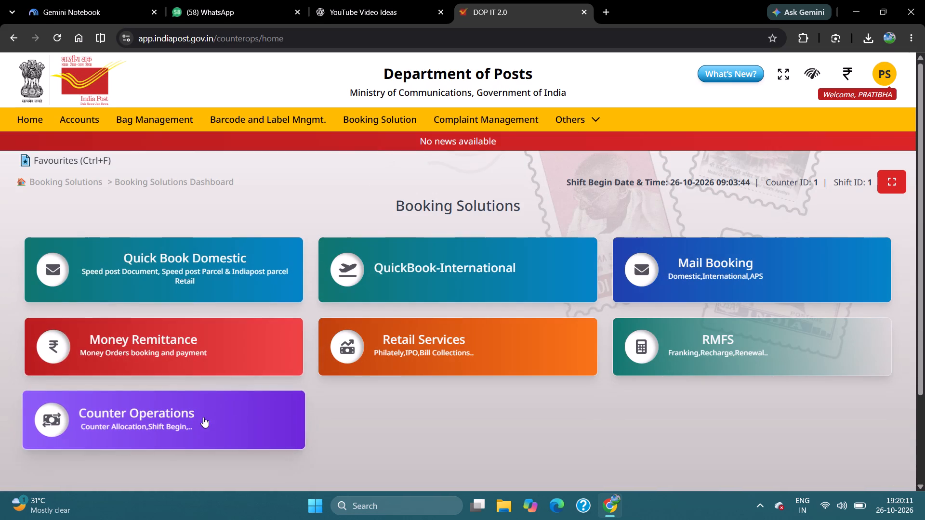
left_click(203, 417)
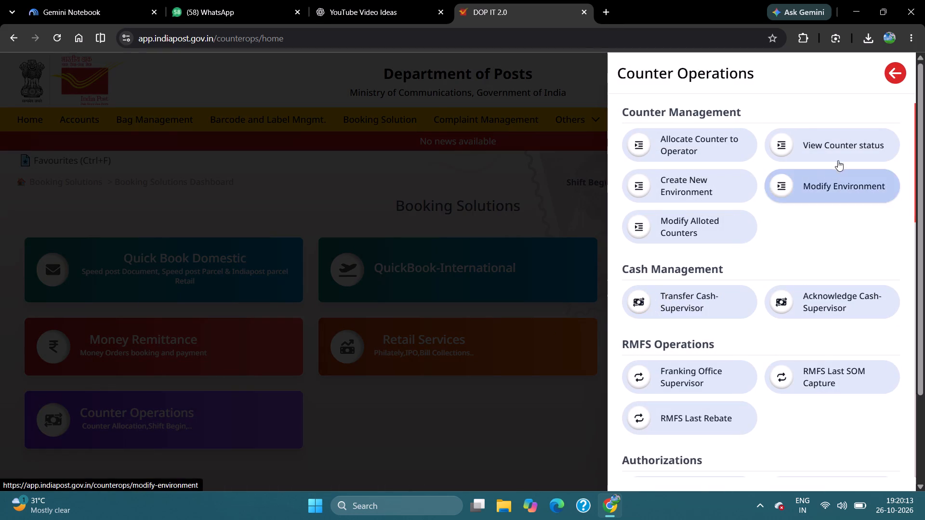
left_click(838, 147)
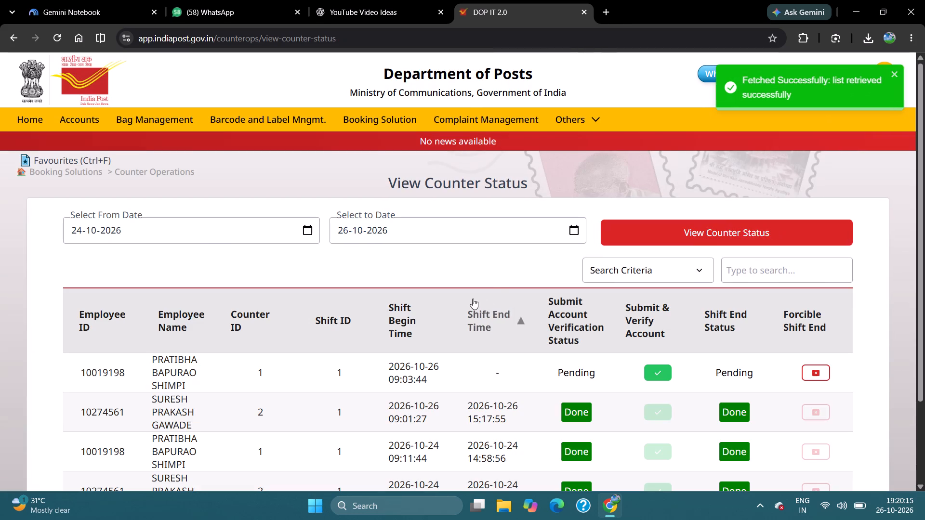
left_click(658, 373)
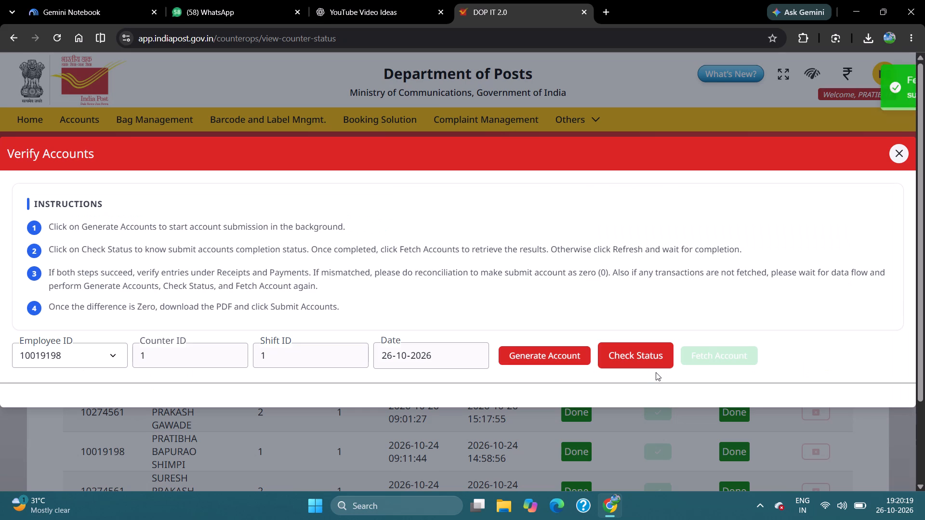
Generate the account for counter 1, shift 1, dated 26-10-2026 and refresh the status of its running request.
left_click(550, 356)
left_click(439, 309)
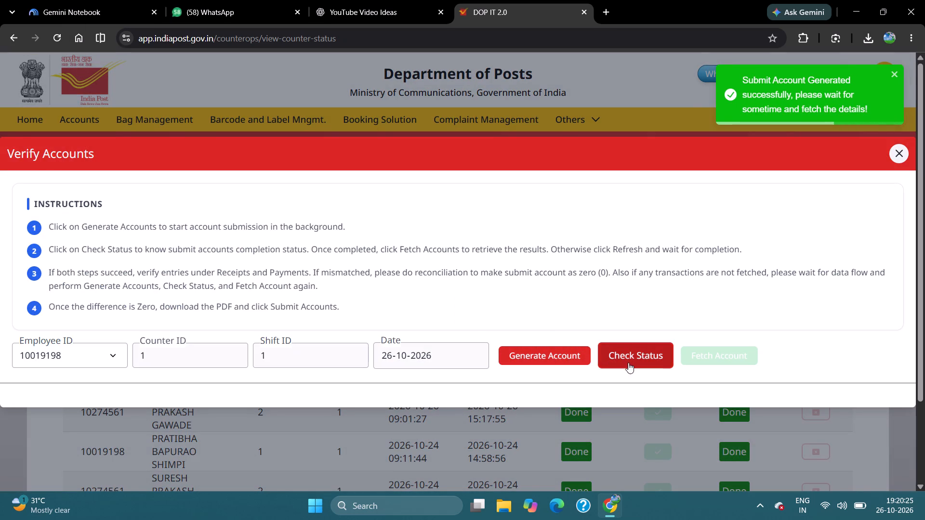
left_click(628, 363)
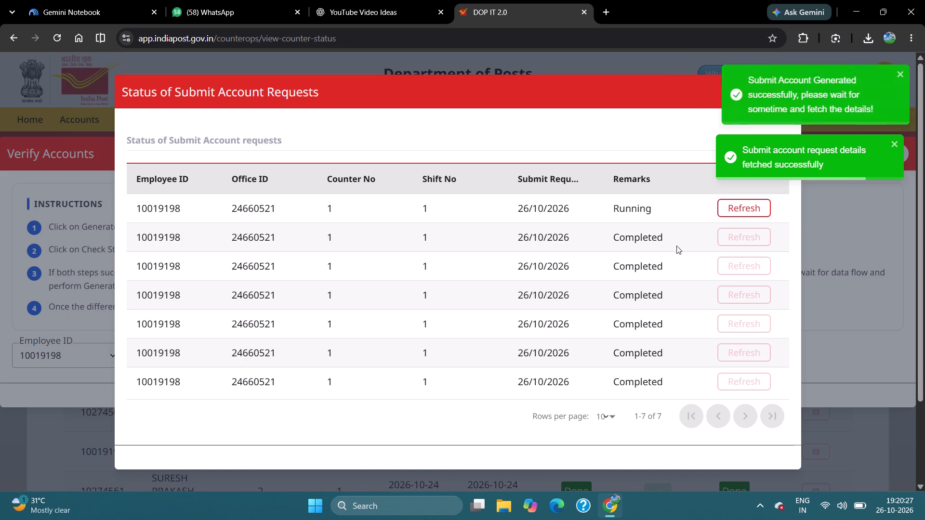
left_click(745, 208)
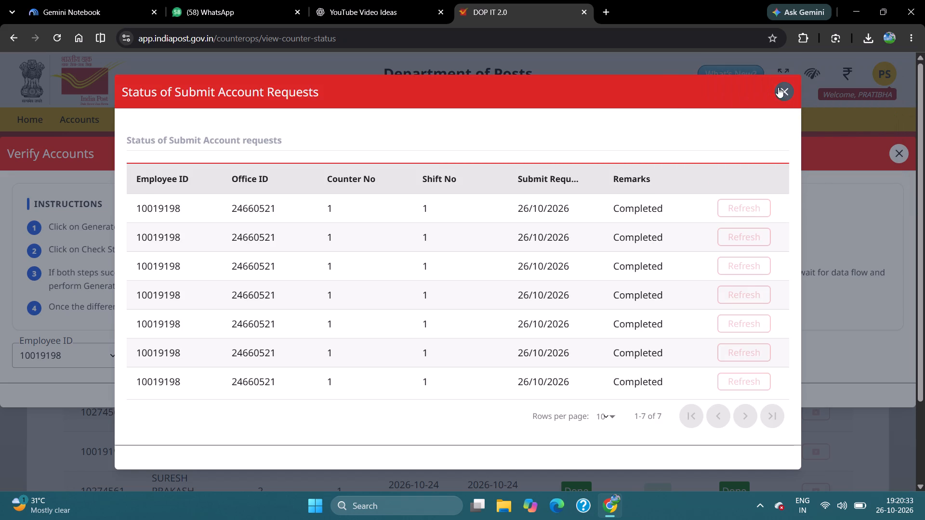
left_click(780, 91)
Fetch the generated account for counter 1, shift 1.
left_click(716, 367)
left_click(729, 356)
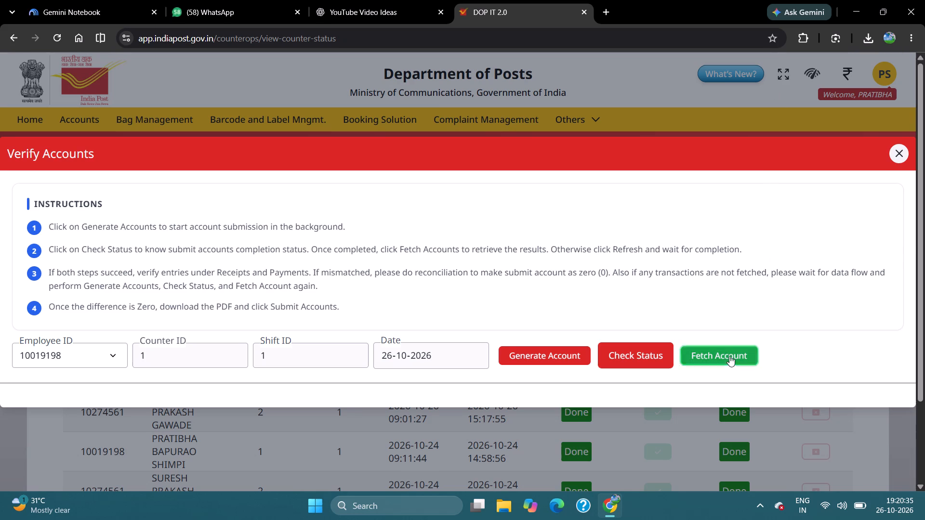
Examine the Part-A and Part-B receipts, payments and differences of the fetched account.
scroll(575, 325, "down", 1)
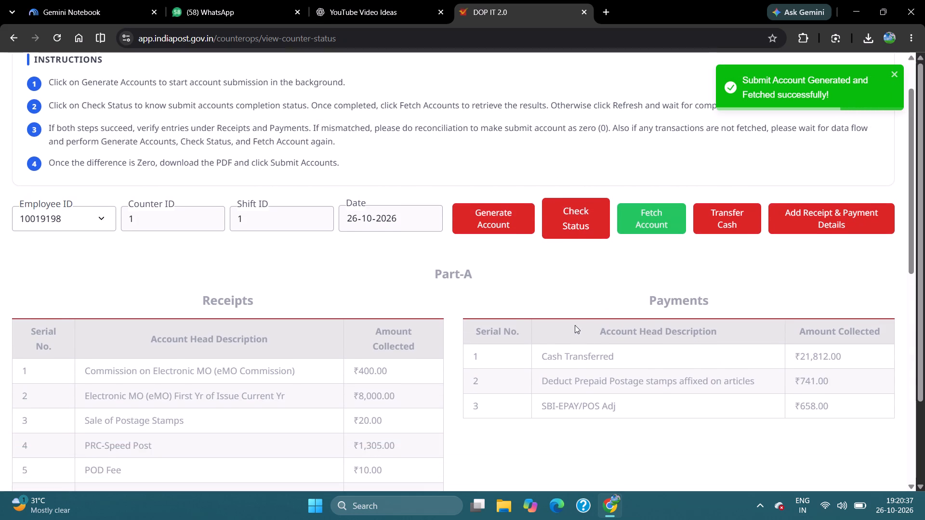
scroll(575, 325, "down", 13)
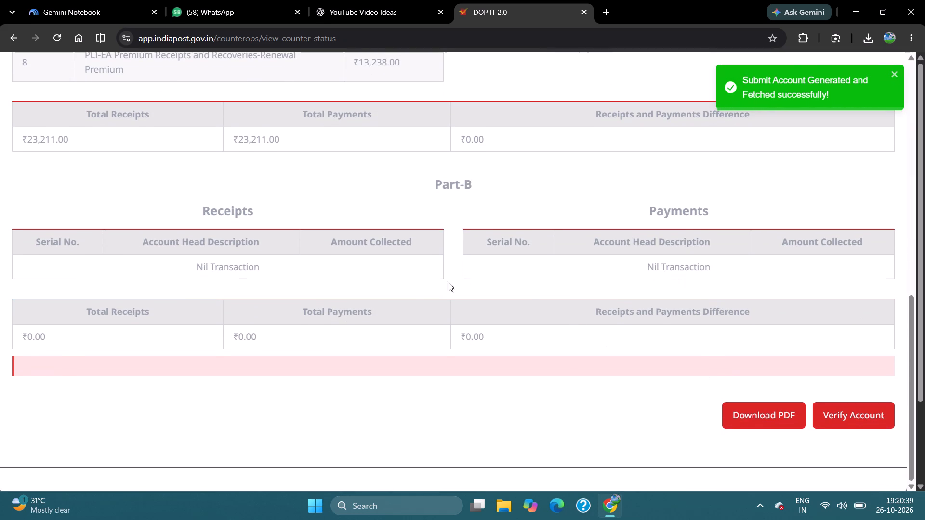
scroll(363, 302, "up", 7)
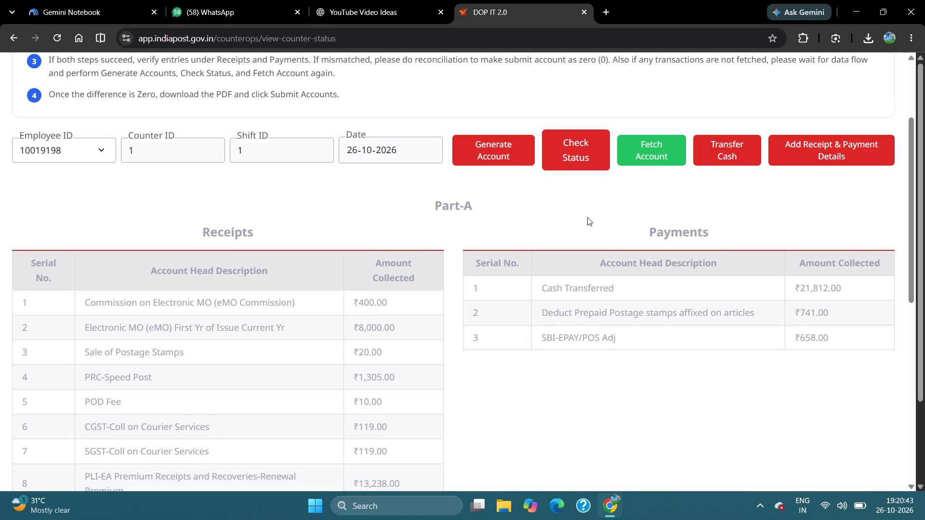
scroll(595, 225, "down", 9)
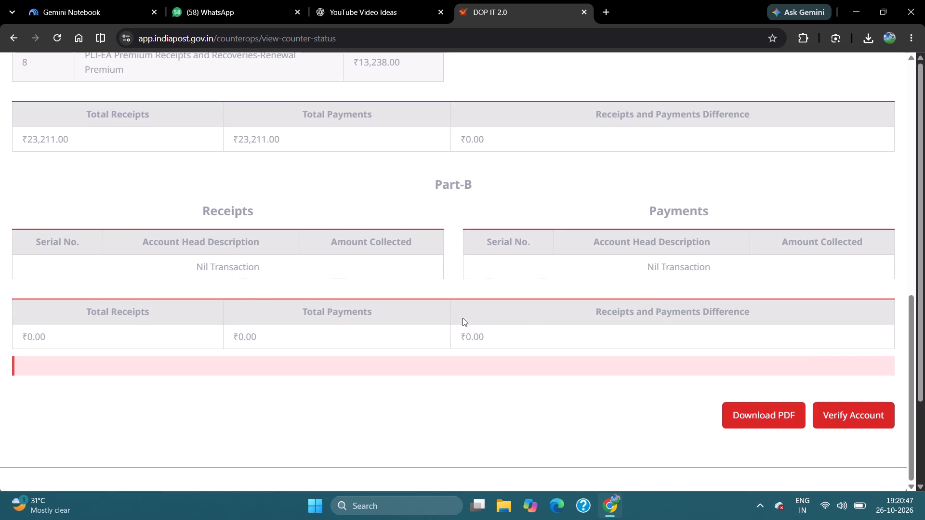
scroll(484, 312, "up", 2)
scroll(428, 259, "up", 2)
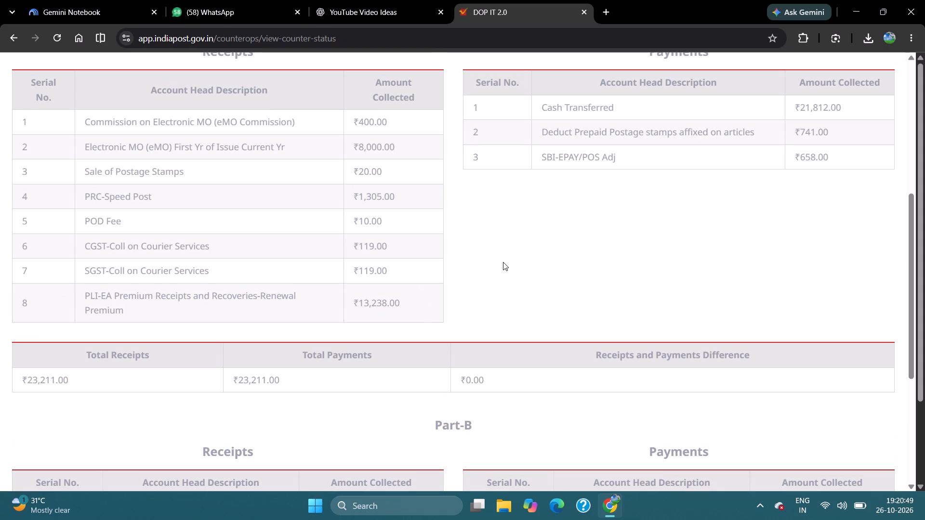
scroll(499, 398, "down", 8)
scroll(483, 366, "up", 3)
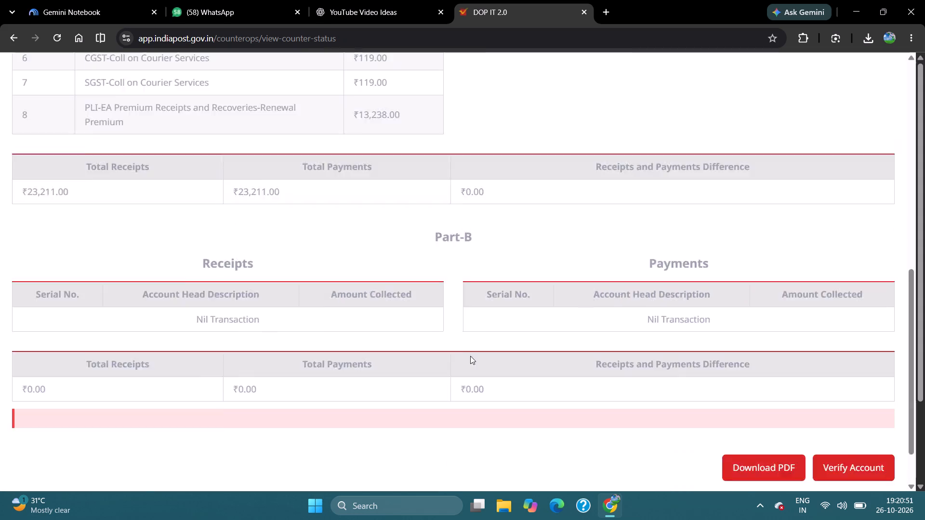
scroll(315, 315, "down", 3)
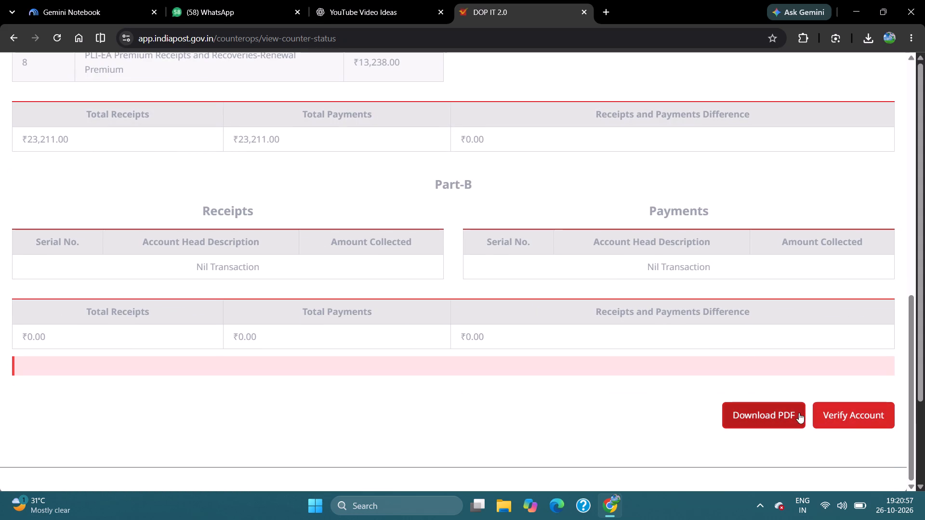
Verify the fetched account of counter 1 and check its entry in the counter status list.
left_click(857, 417)
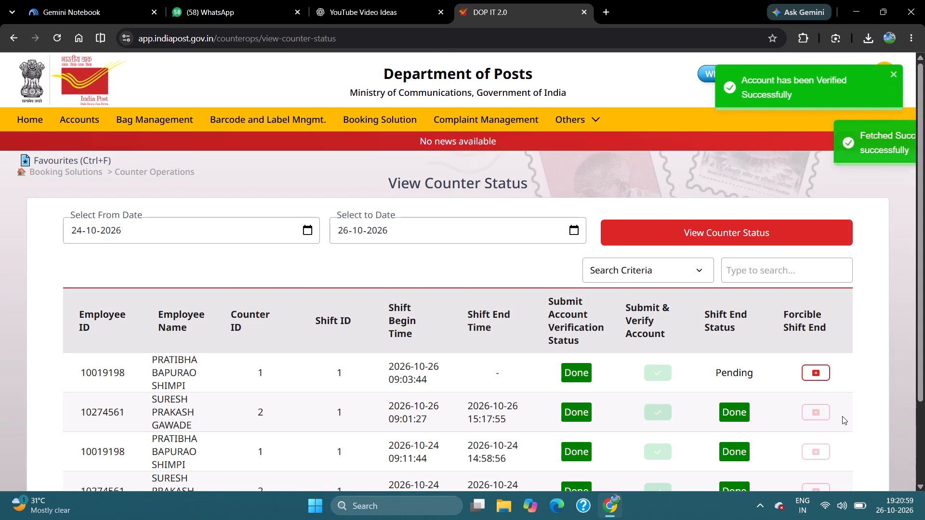
scroll(742, 408, "down", 2)
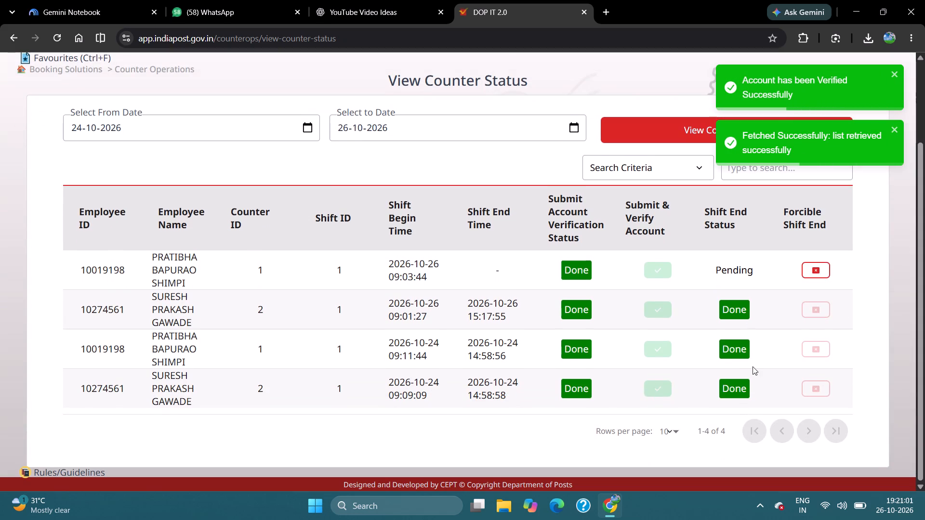
scroll(753, 363, "up", 3)
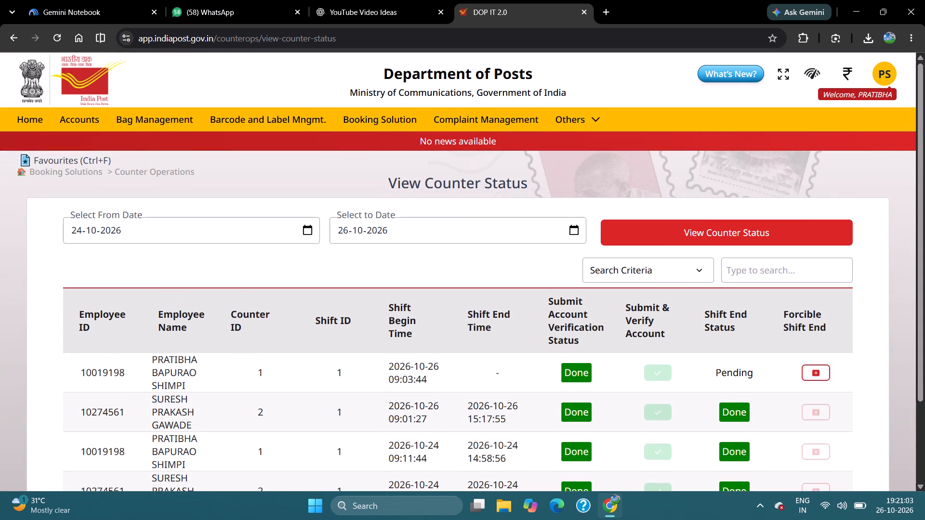
scroll(383, 298, "up", 2)
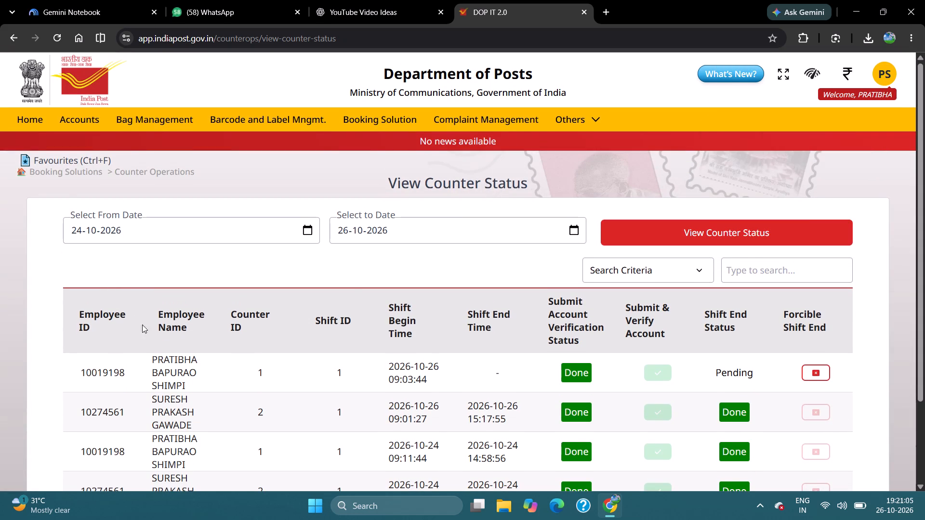
scroll(401, 392, "down", 1)
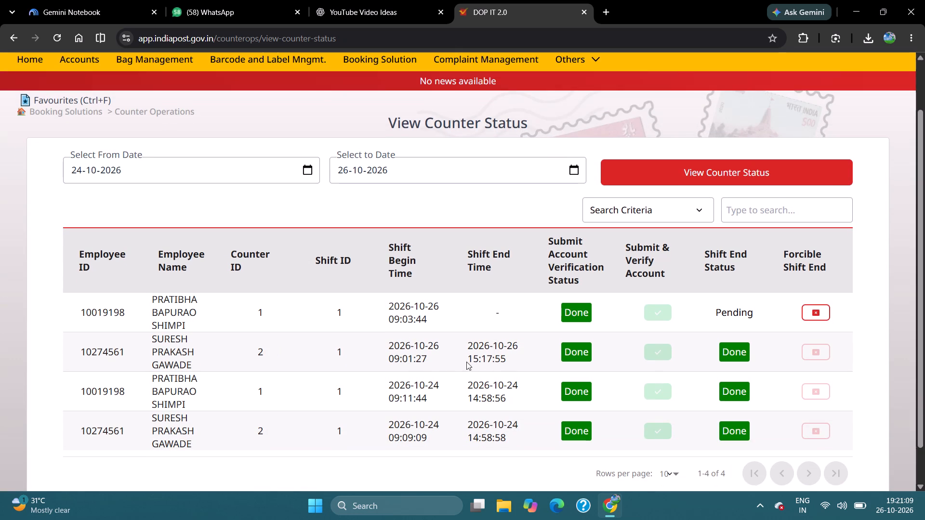
scroll(317, 326, "up", 6)
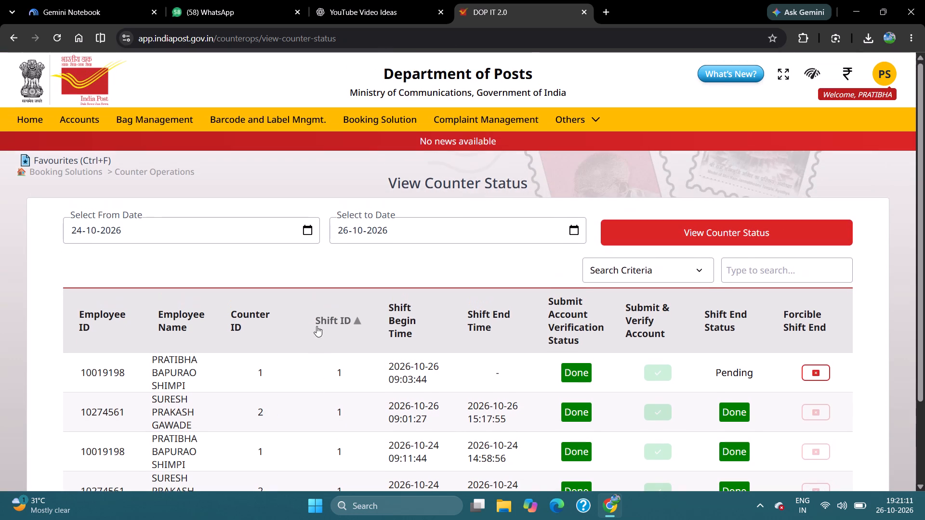
Open the End Your Shift page from Shift Management in the booking solution's Counter Operations.
left_click(363, 126)
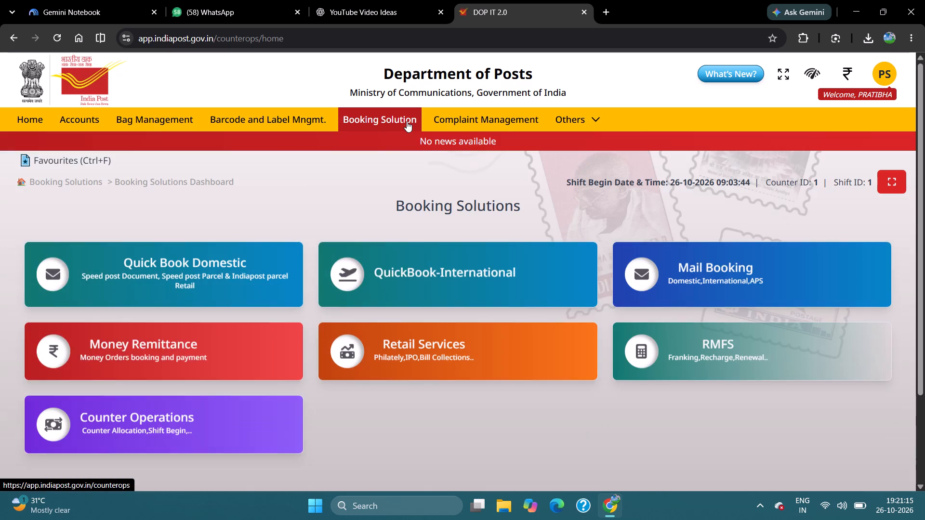
left_click(202, 429)
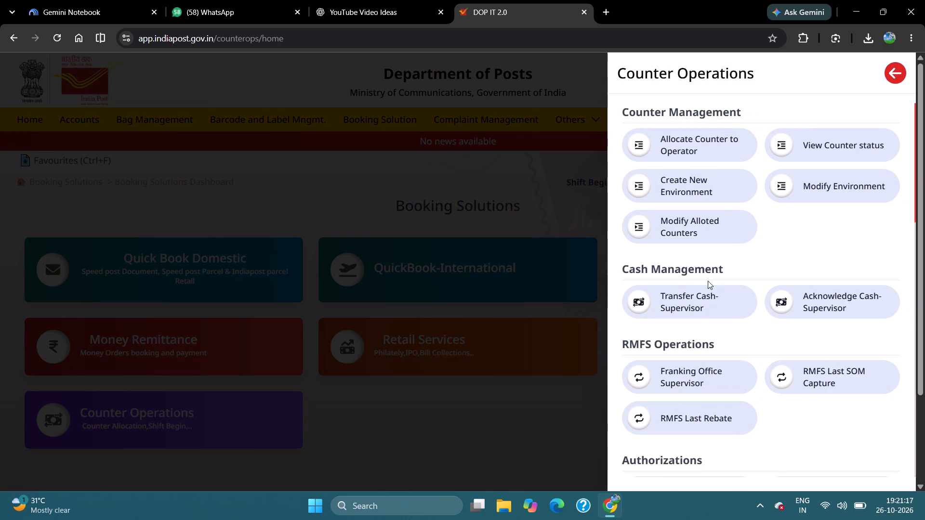
scroll(707, 280, "down", 12)
scroll(714, 304, "down", 13)
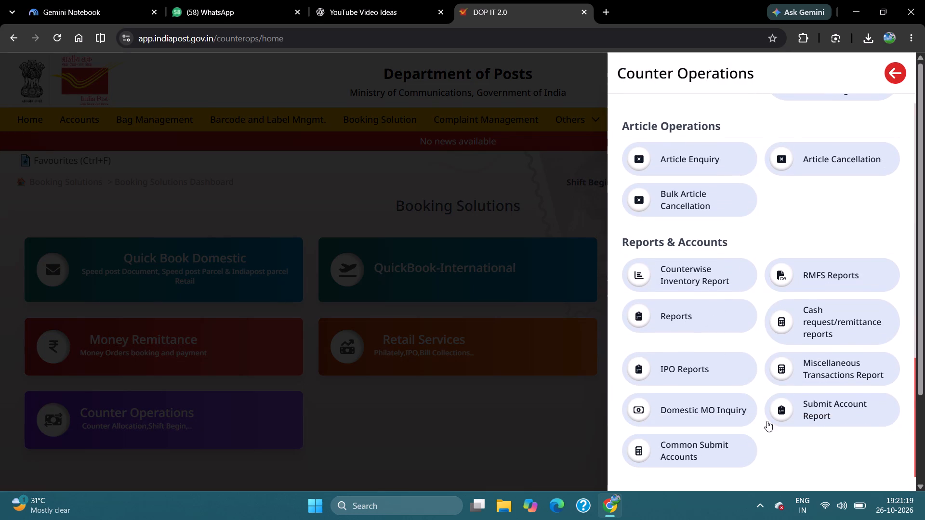
scroll(767, 336, "up", 14)
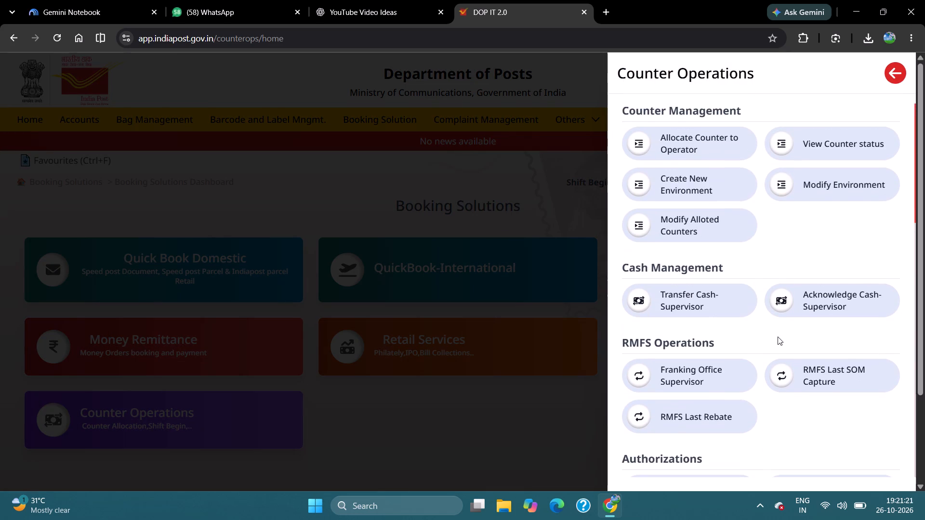
scroll(778, 337, "down", 3)
scroll(807, 403, "down", 2)
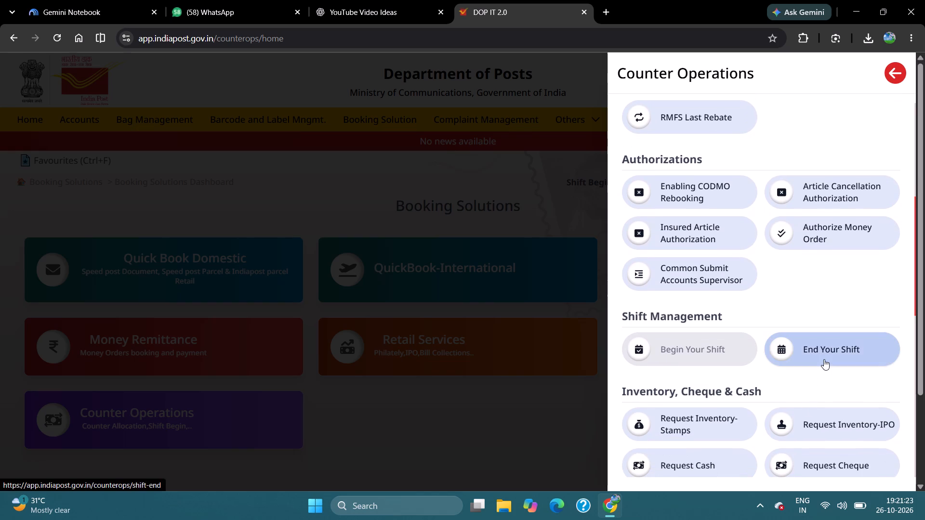
left_click(824, 359)
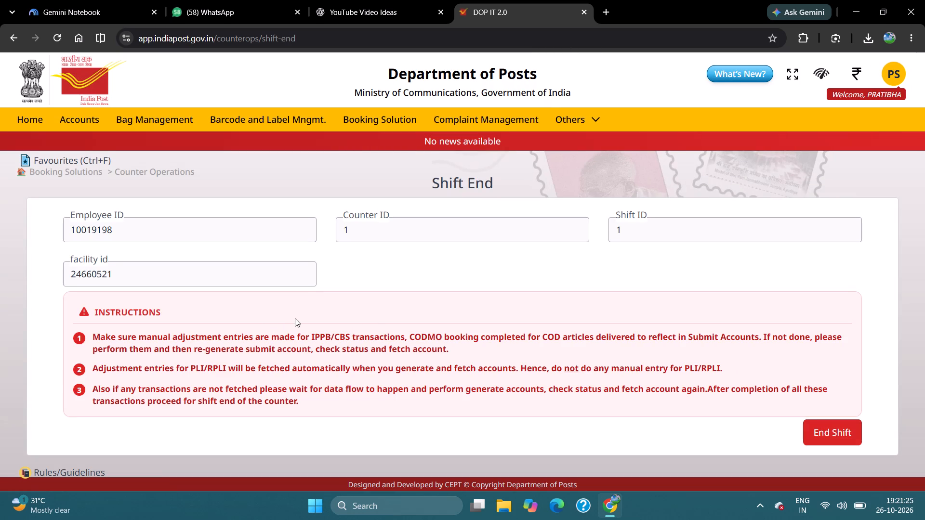
End shift 1 of counter 1, confirming that all IPPB and CBS manual adjustment entries are completed.
left_click(826, 428)
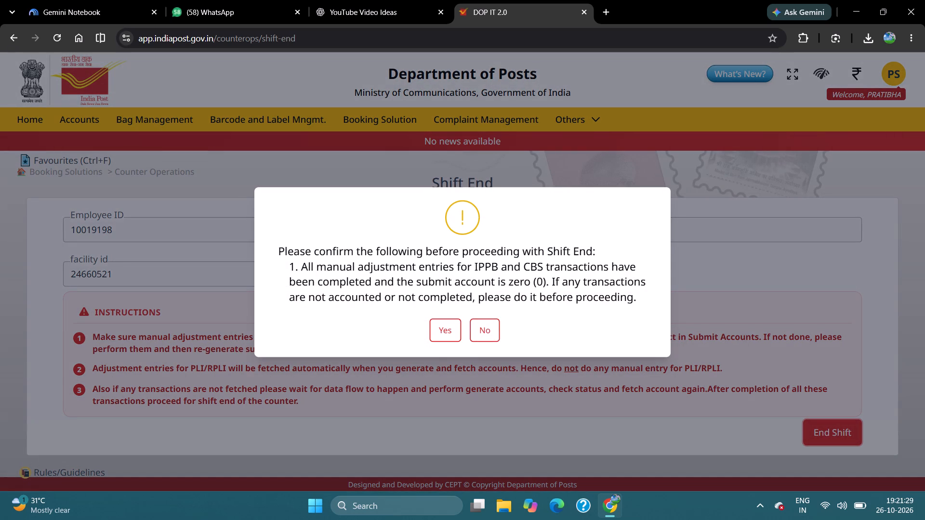
left_click(455, 321)
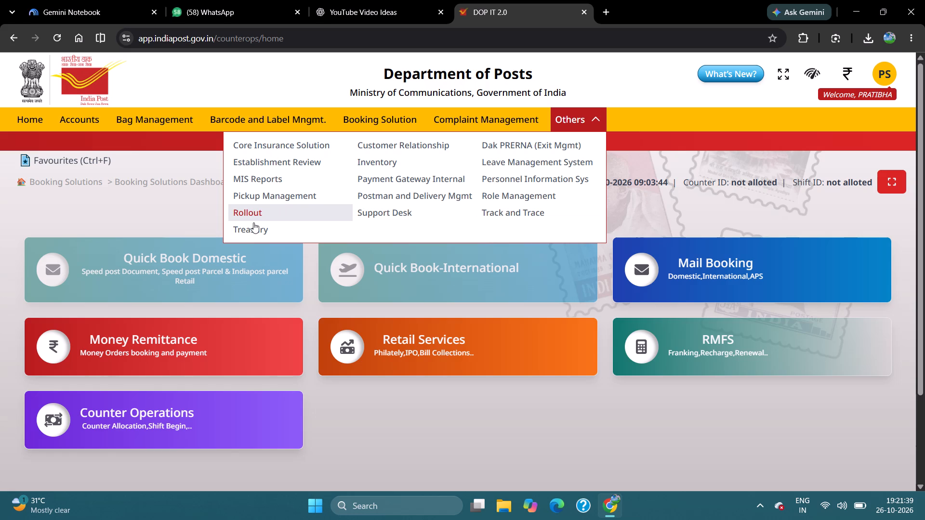
Open the Treasury module.
left_click(253, 222)
left_click(257, 232)
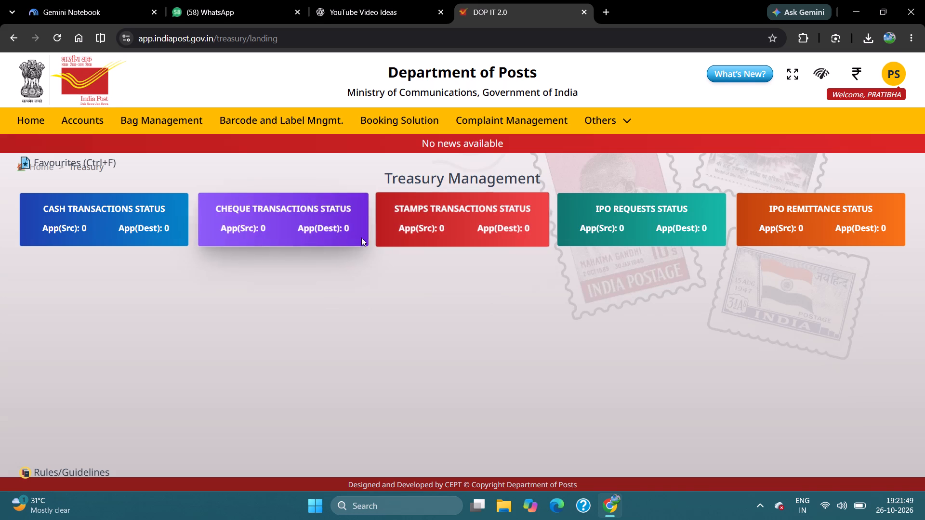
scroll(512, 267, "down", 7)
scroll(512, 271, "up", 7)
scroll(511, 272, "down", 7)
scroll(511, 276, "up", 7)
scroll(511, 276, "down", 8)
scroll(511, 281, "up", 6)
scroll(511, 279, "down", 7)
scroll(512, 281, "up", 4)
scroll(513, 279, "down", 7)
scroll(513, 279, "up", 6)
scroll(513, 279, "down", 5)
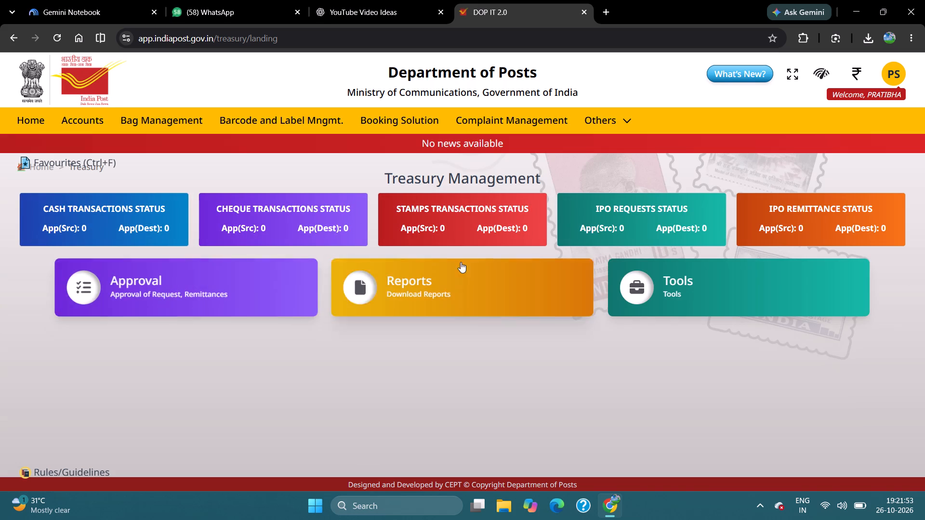
Open the DTR report from the accounting and other reports of Treasury Management.
left_click(502, 301)
scroll(702, 318, "down", 2)
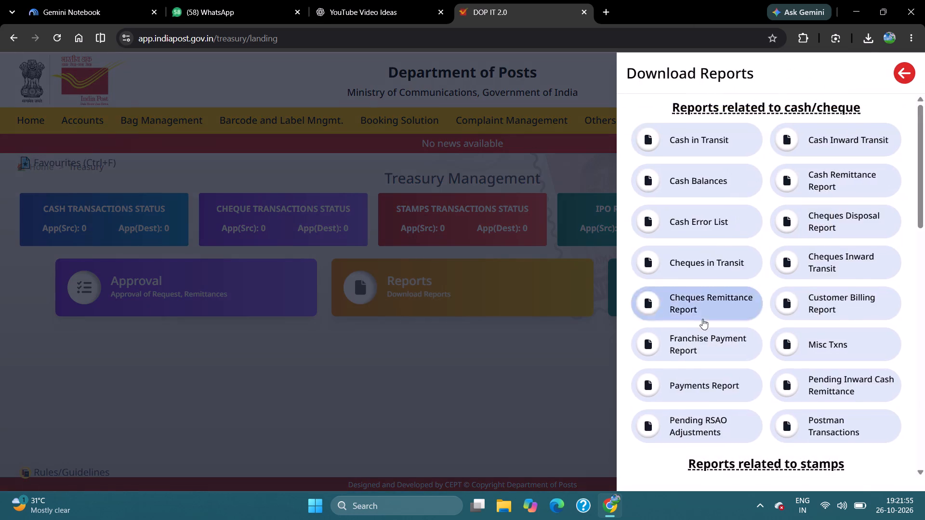
scroll(702, 319, "down", 17)
scroll(755, 457, "down", 3)
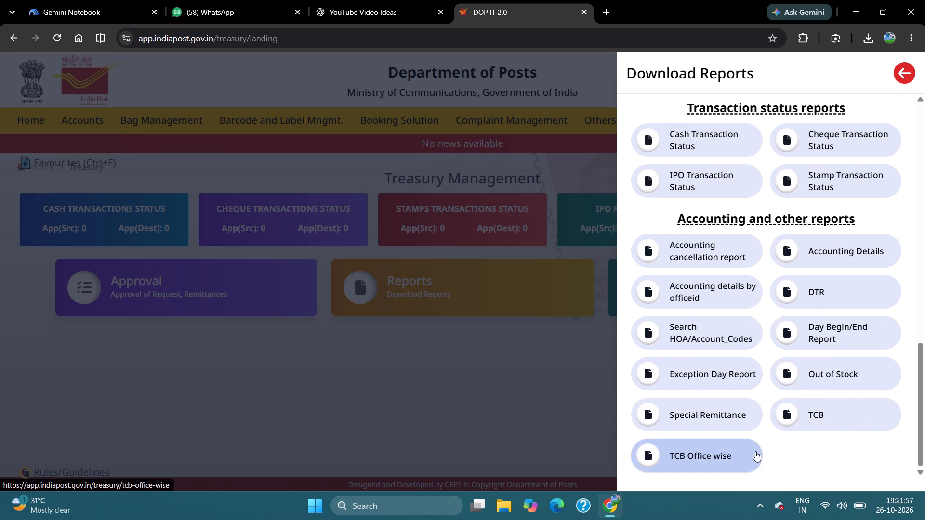
scroll(758, 442, "up", 15)
scroll(779, 391, "down", 20)
scroll(779, 391, "down", 16)
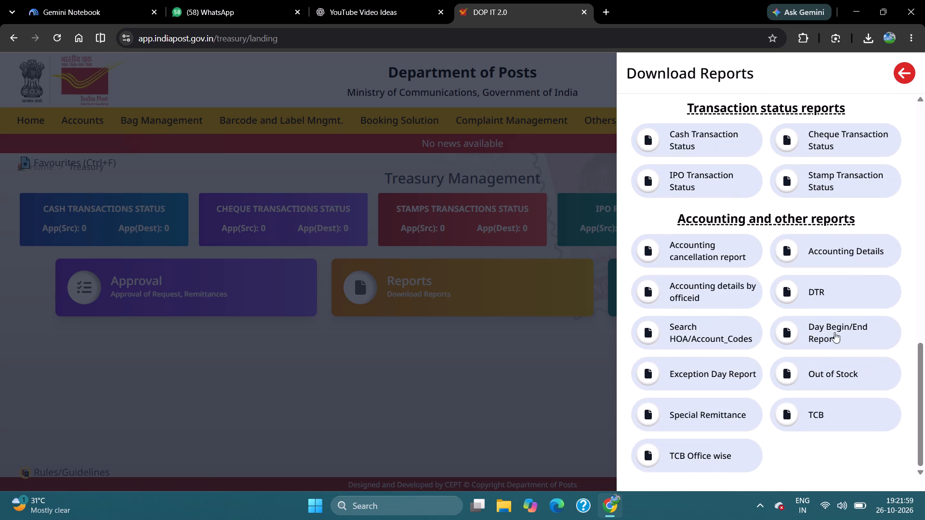
left_click(849, 292)
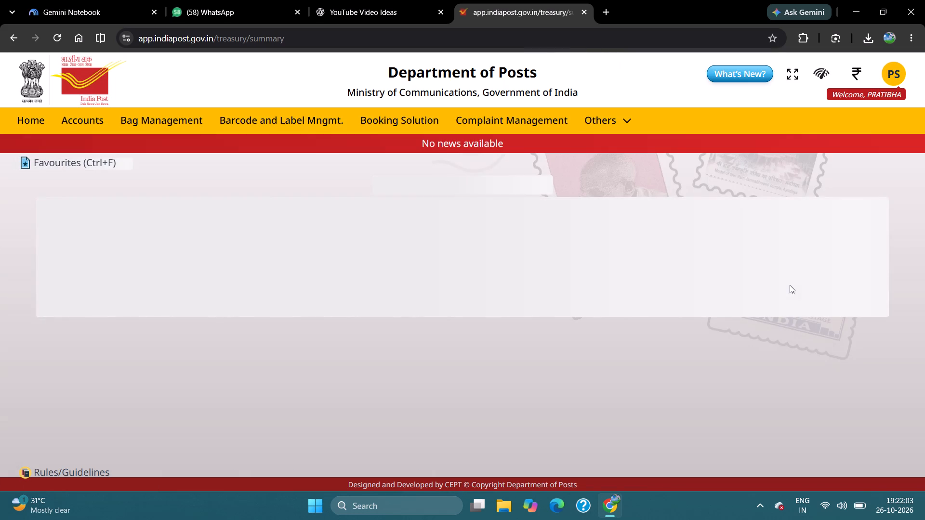
Generate the Daily Transactions Report for 26-10-2026 and examine its receipts, payments, stamp balances and closing balance.
left_click(836, 228)
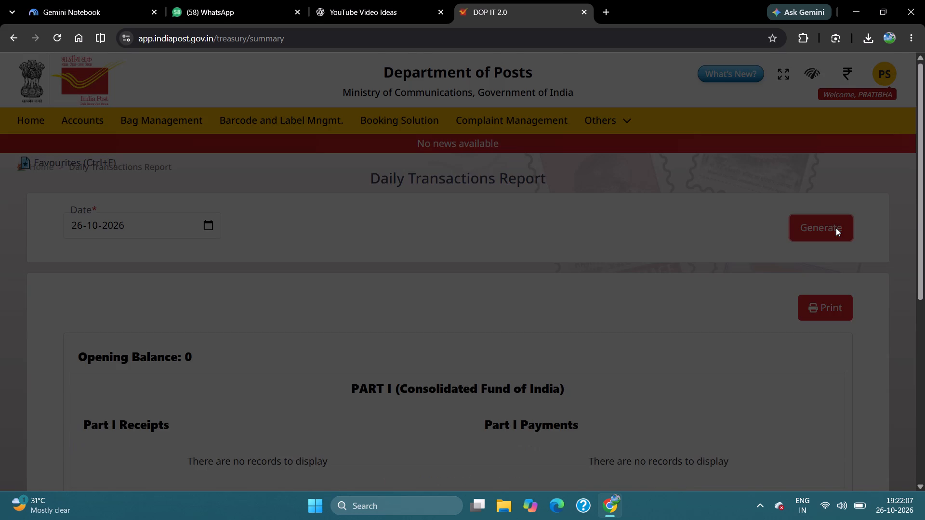
scroll(836, 229, "down", 10)
scroll(842, 241, "up", 5)
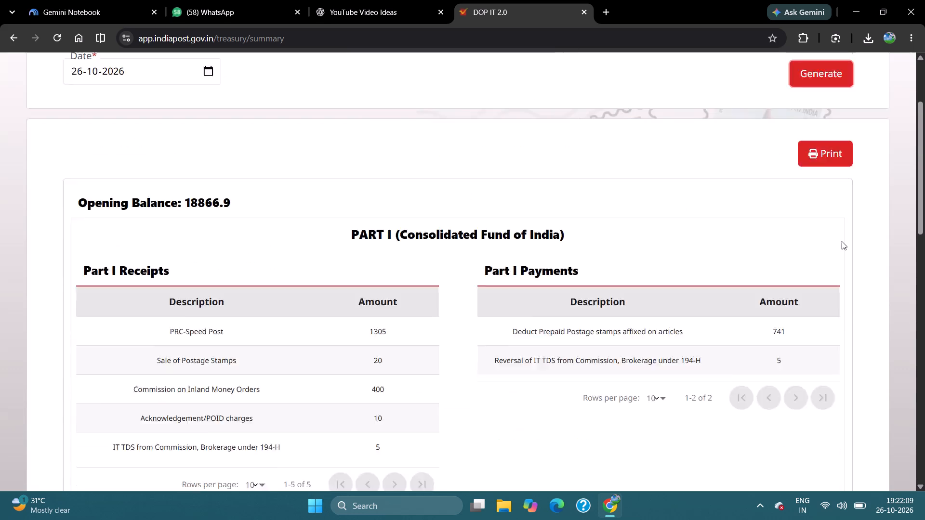
scroll(842, 241, "down", 19)
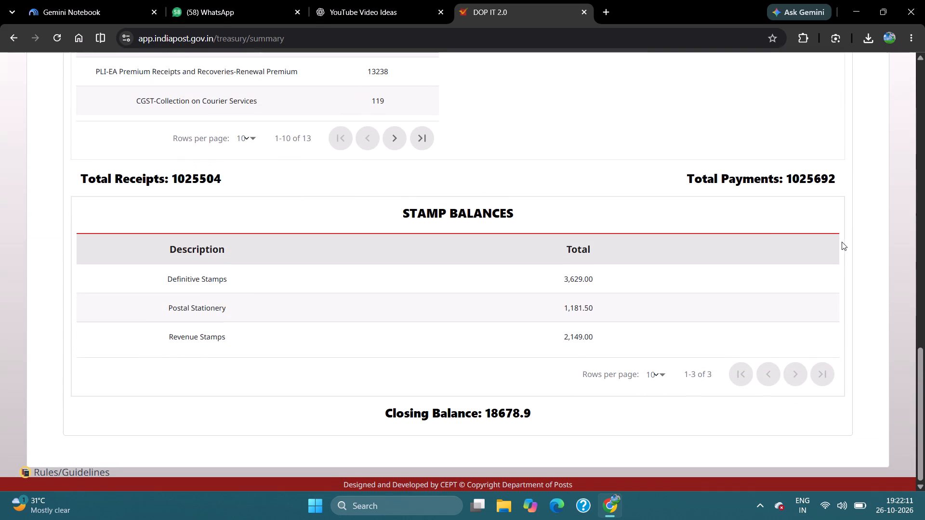
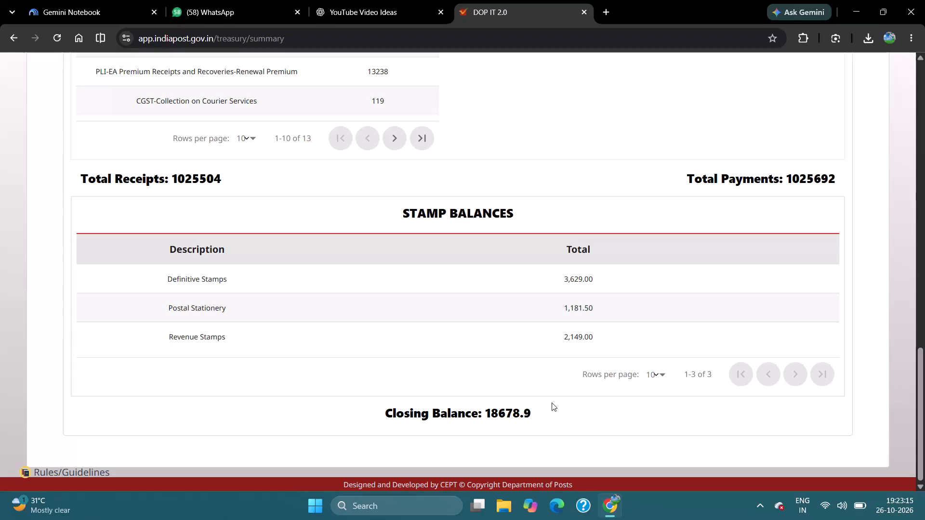
Review the generated Daily Transactions Report again, from its closing and stamp balances back up to the opening balance.
scroll(552, 398, "up", 6)
scroll(591, 428, "down", 11)
scroll(597, 315, "up", 4)
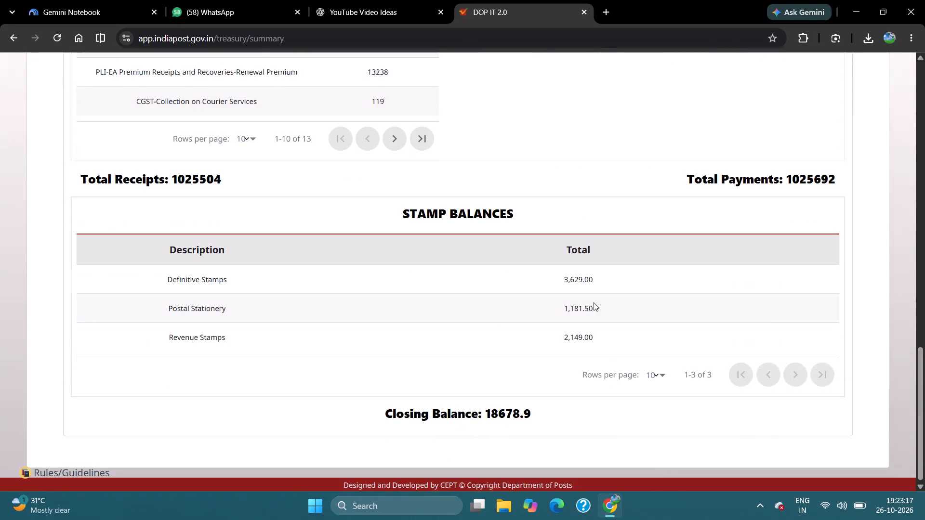
scroll(594, 302, "up", 11)
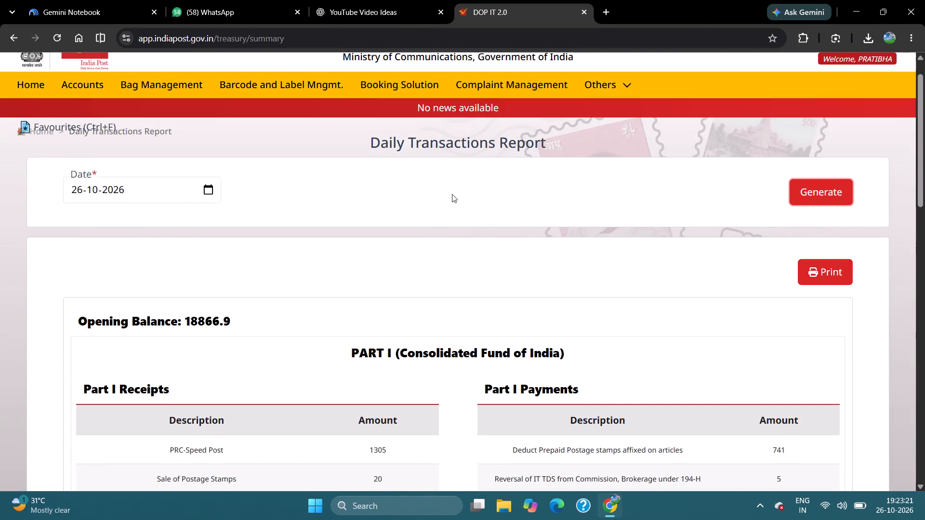
scroll(452, 194, "down", 13)
scroll(469, 182, "down", 10)
scroll(469, 183, "up", 15)
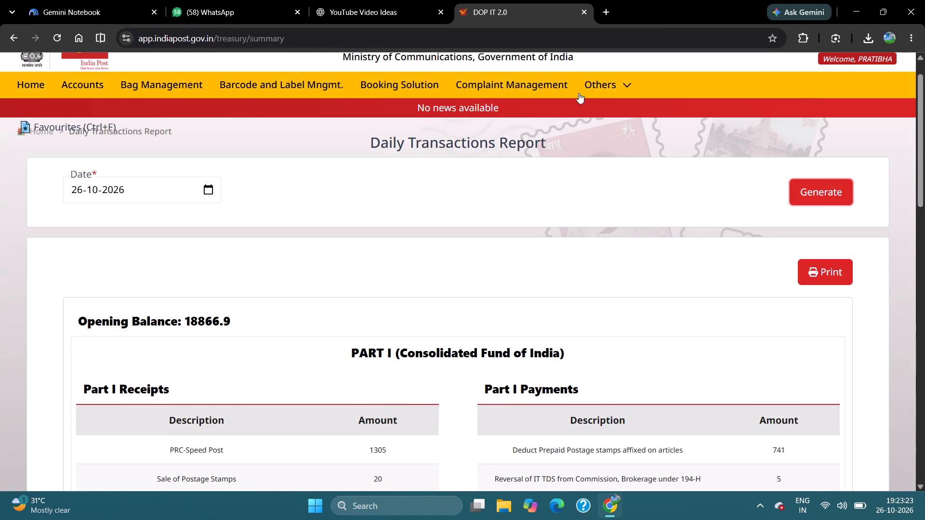
Return to Treasury Management and open the TCB report from its accounting and other reports.
left_click(14, 43)
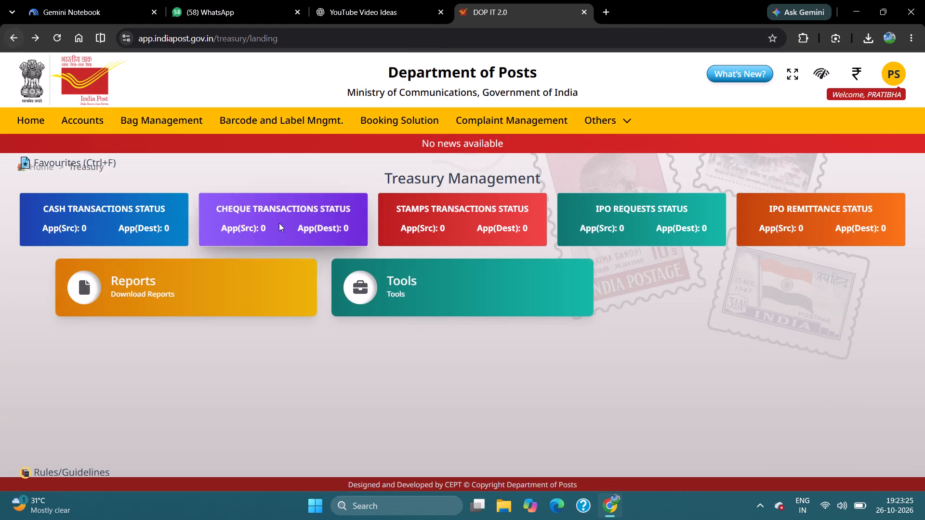
left_click(224, 284)
scroll(751, 322, "down", 15)
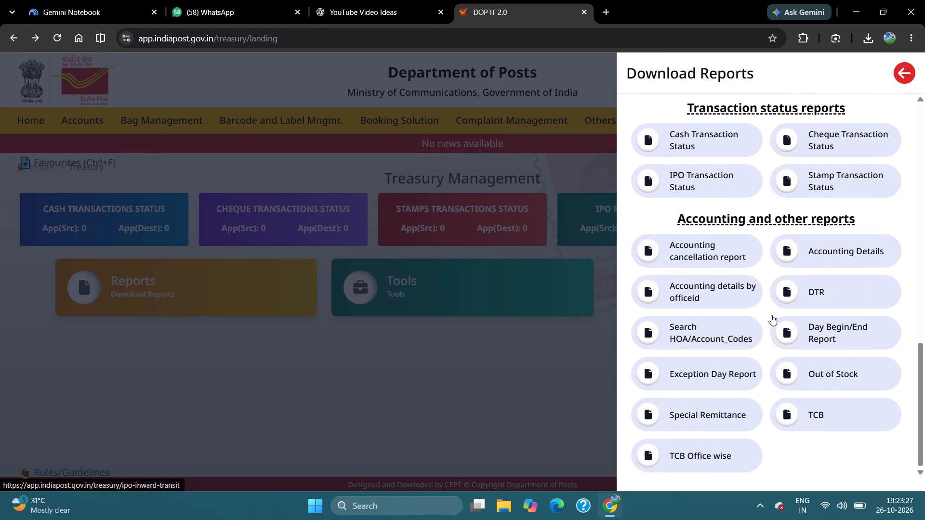
left_click(808, 423)
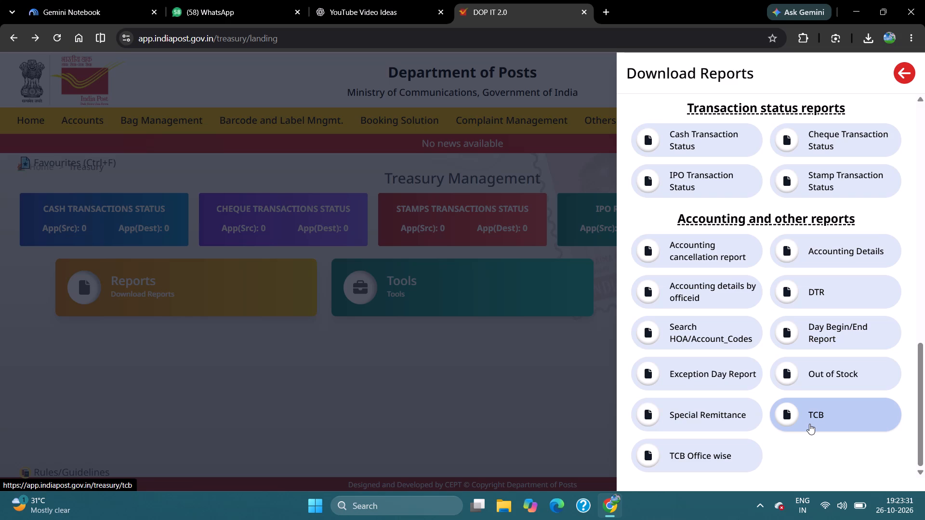
left_click(809, 424)
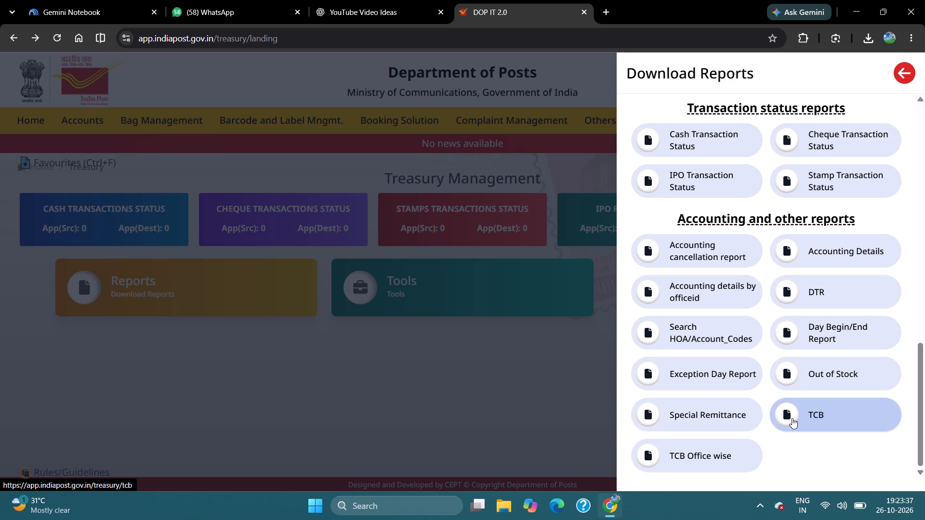
left_click(792, 418)
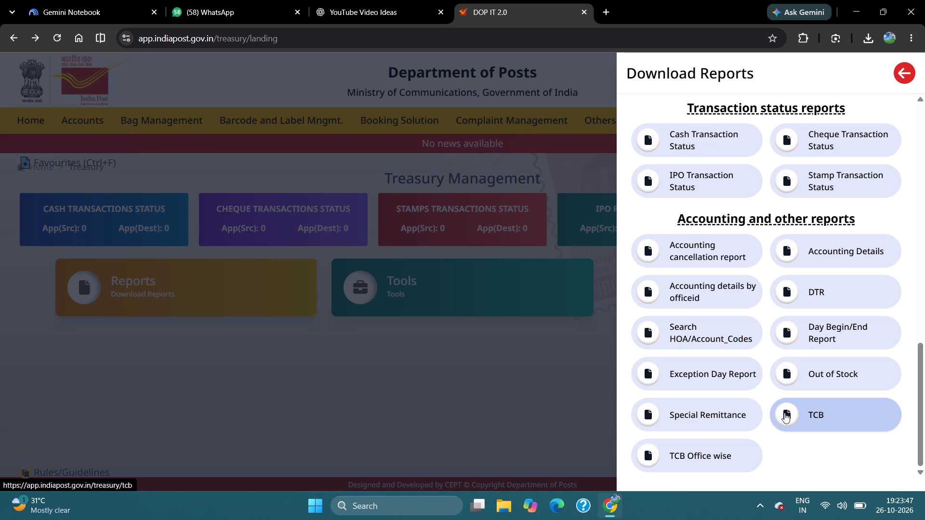
left_click(784, 413)
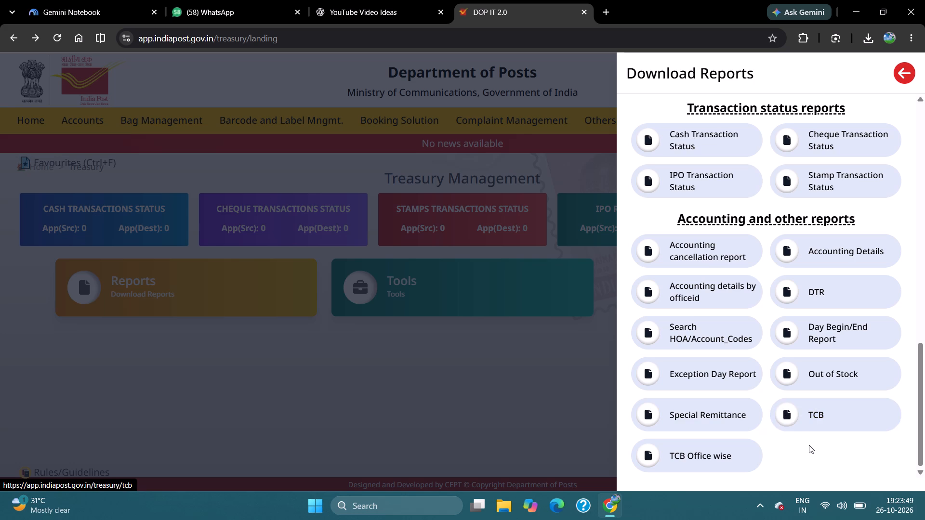
triple_click(809, 415)
triple_click(807, 416)
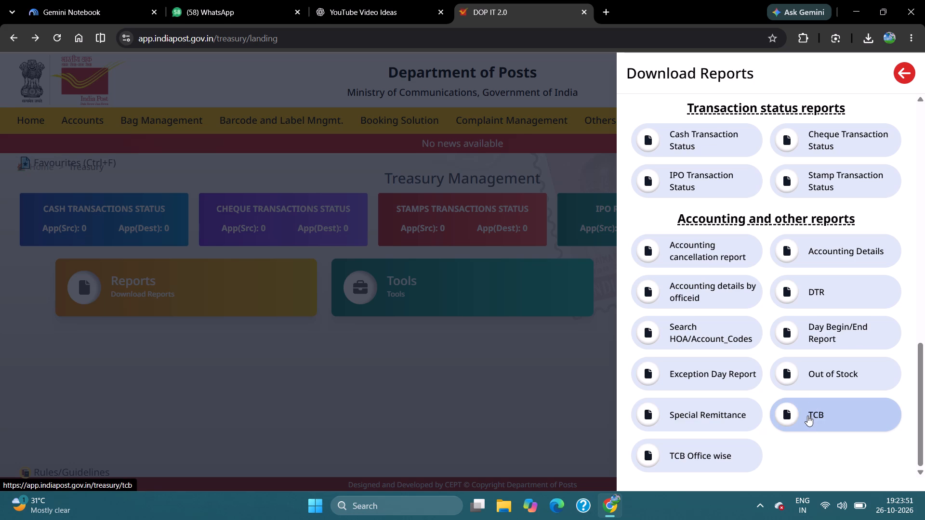
double_click(807, 416)
left_click(794, 414)
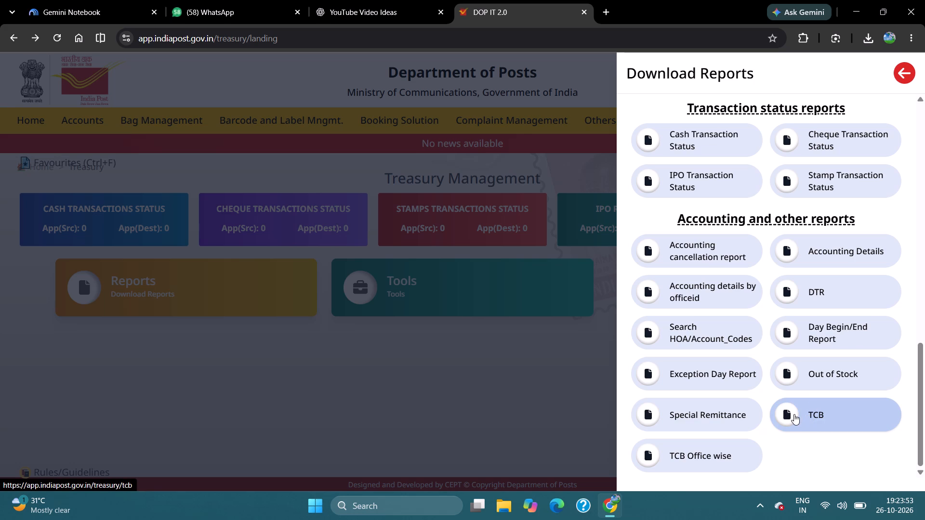
left_click(794, 414)
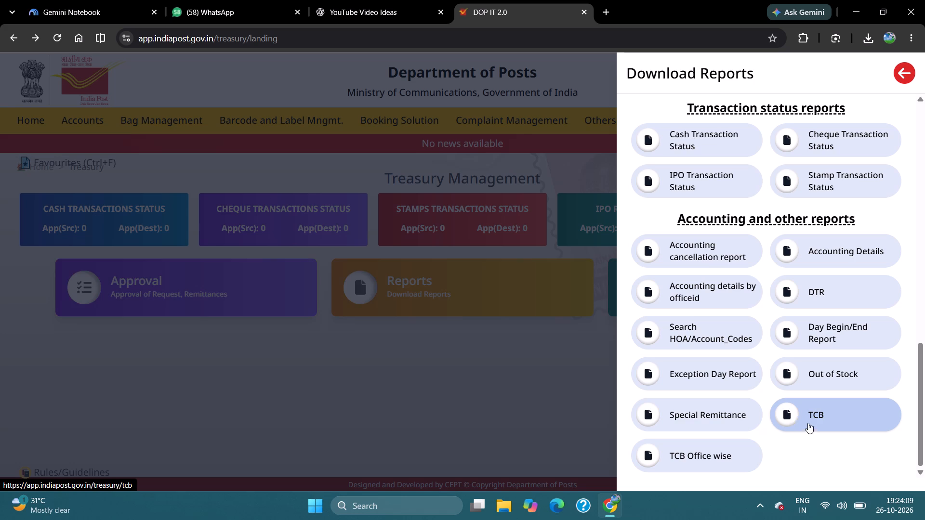
left_click(807, 451)
left_click(800, 421)
left_click(780, 415)
left_click(790, 407)
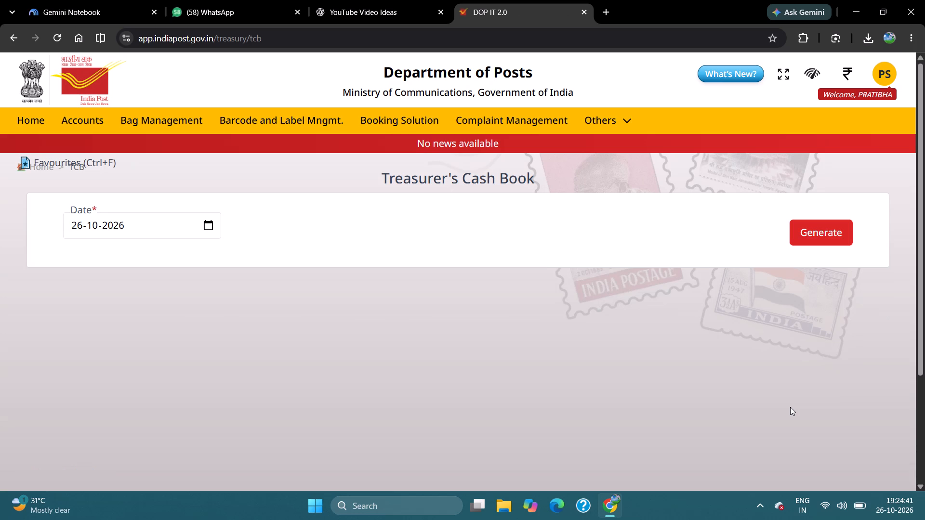
Generate the Treasurer's Cash Book for 26-10-2026 and view the detailed information of the listed user.
left_click(816, 225)
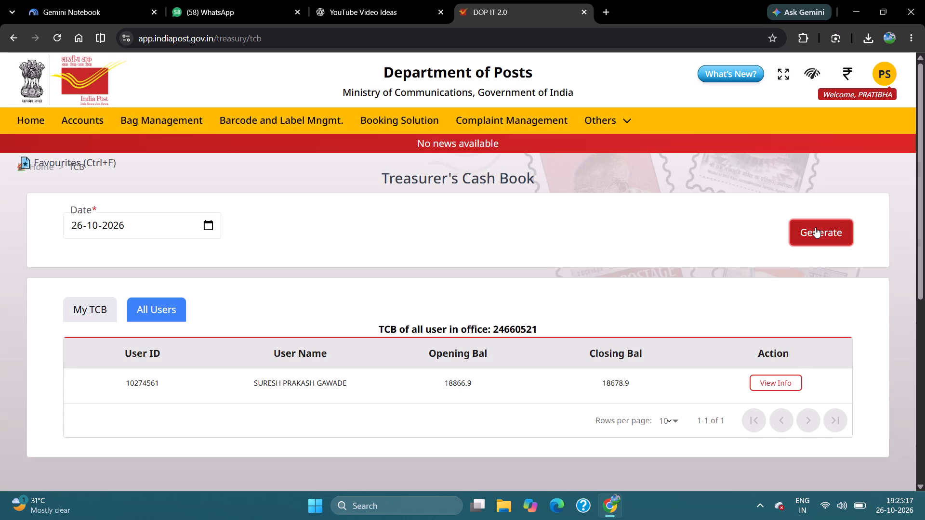
left_click(790, 381)
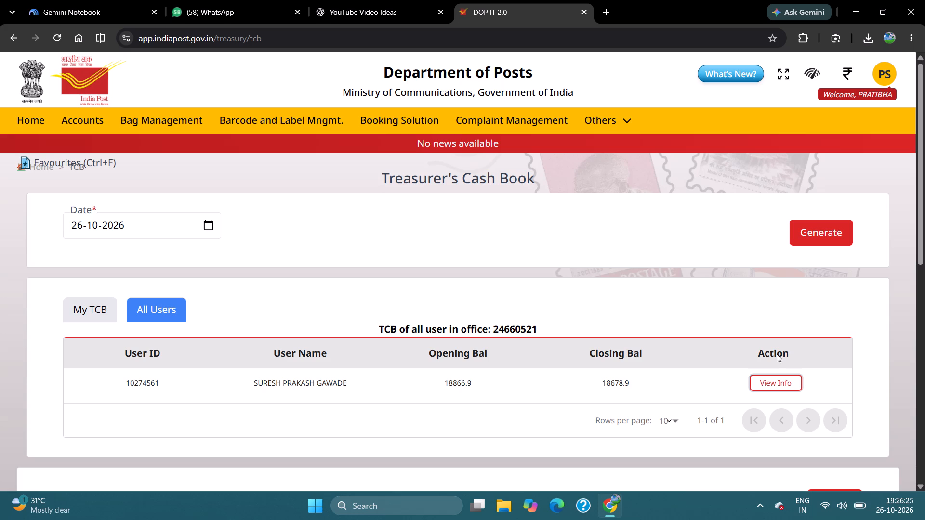
Regenerate the Treasurer's Cash Book for 26-10-2026 and review the entries for all users in the office.
left_click(823, 231)
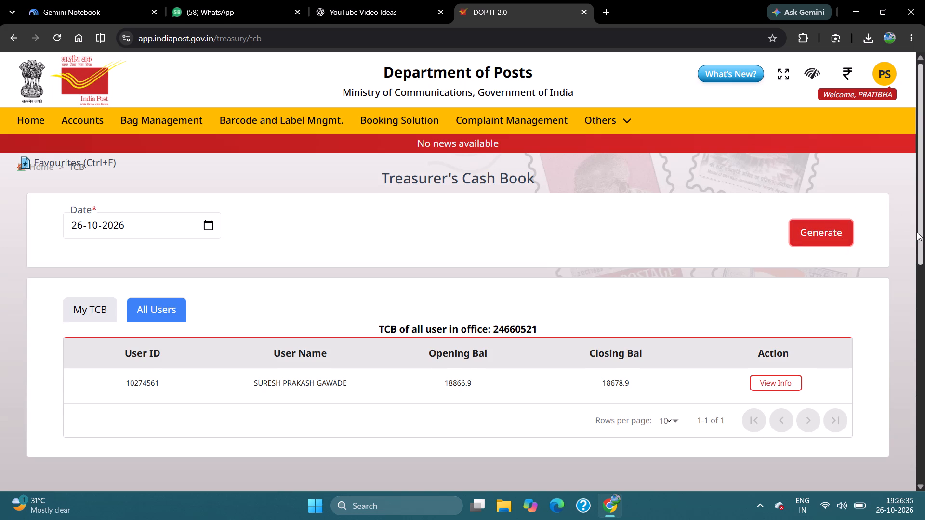
left_click_drag(917, 231, 906, 292)
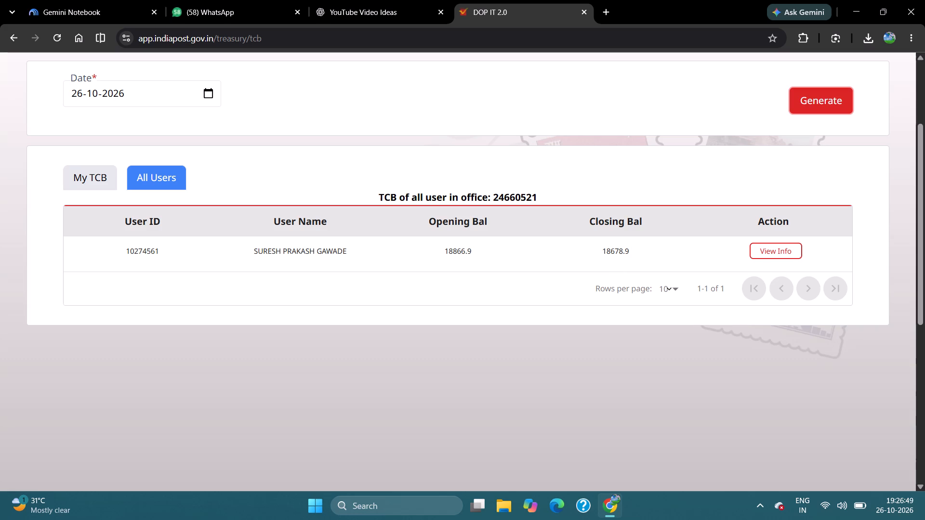
scroll(694, 204, "up", 9)
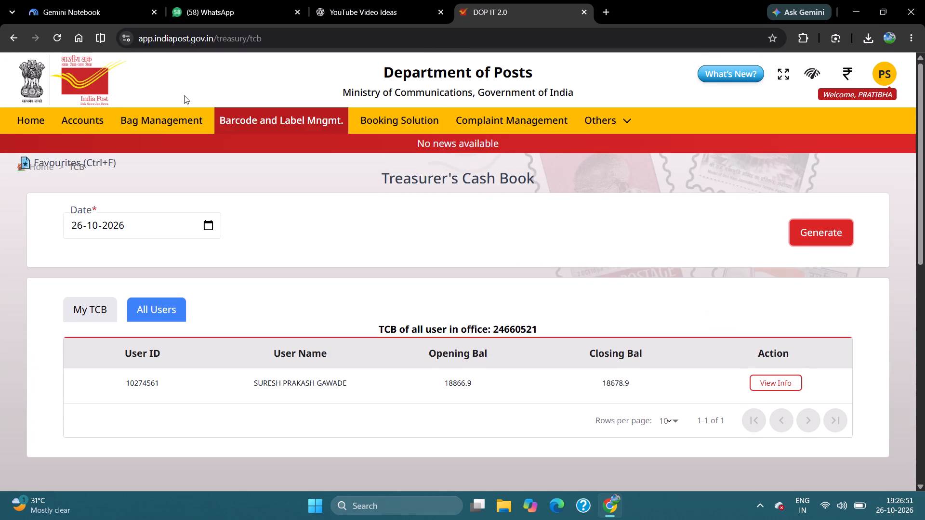
Open Generate SO Daily Account from the accounts verification options of the Accounts module.
left_click(29, 118)
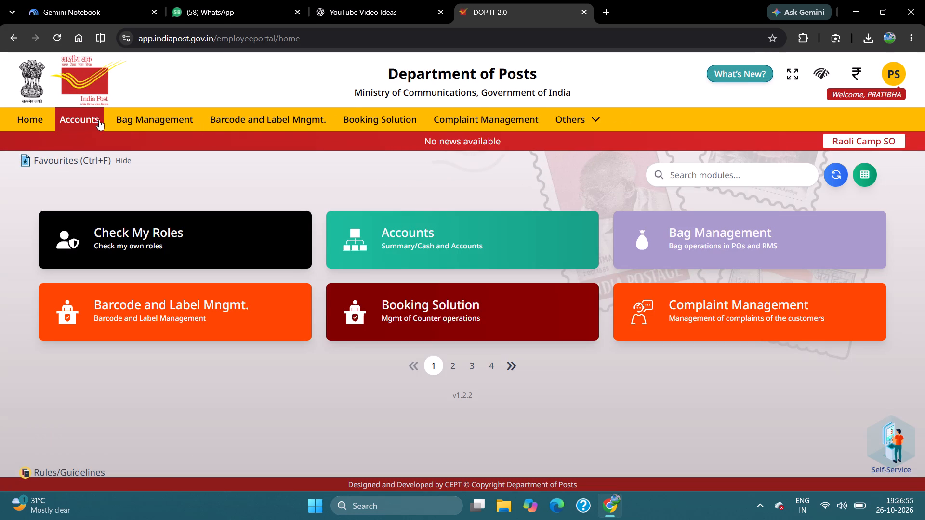
left_click(92, 117)
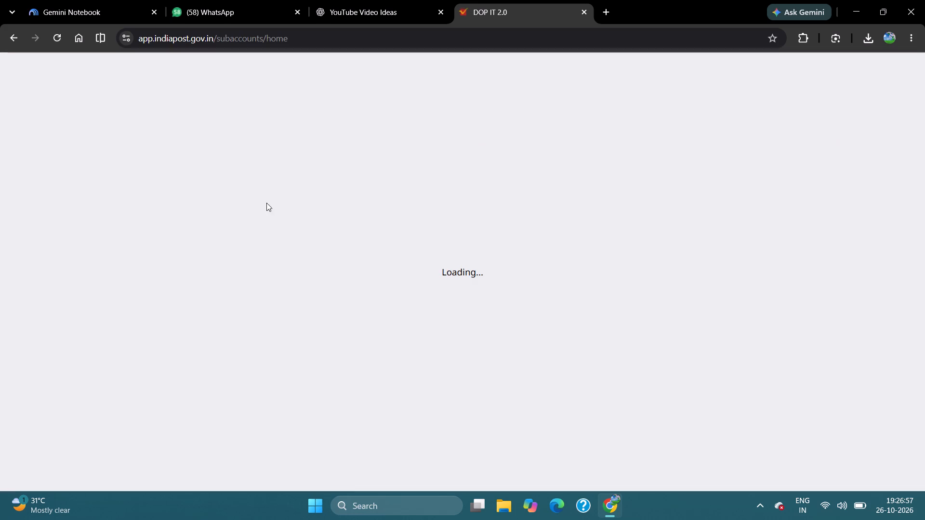
left_click(415, 375)
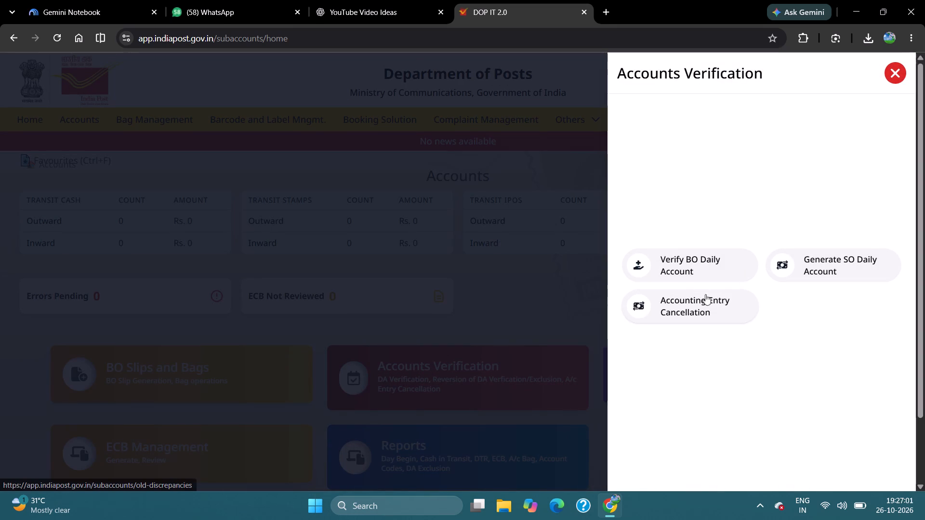
left_click(821, 256)
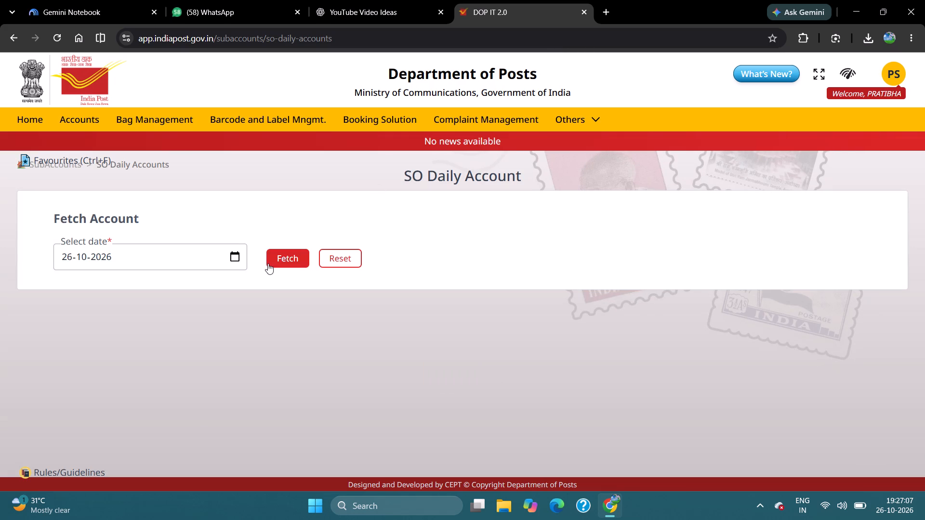
Fetch the account for 26-10-2026, generate the SO Daily Account and review its receipts, payments, balances and remarks.
left_click(292, 262)
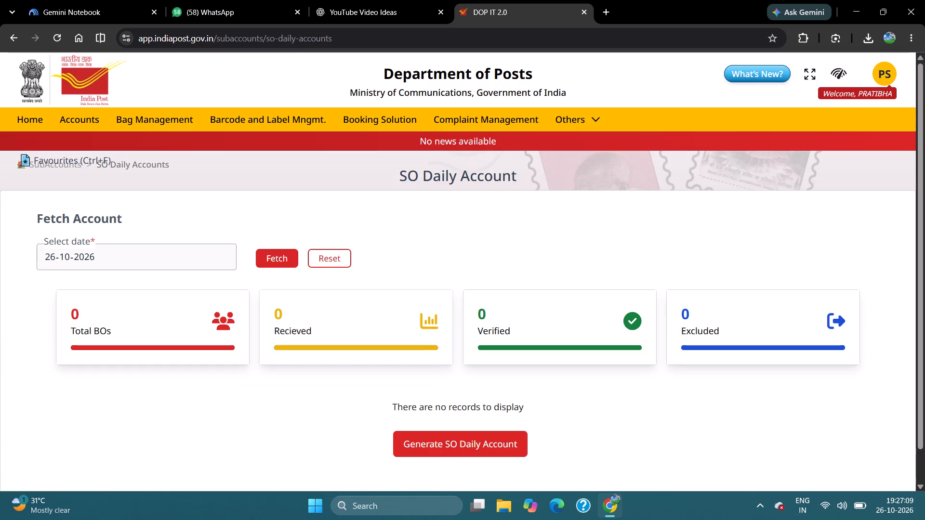
left_click(468, 442)
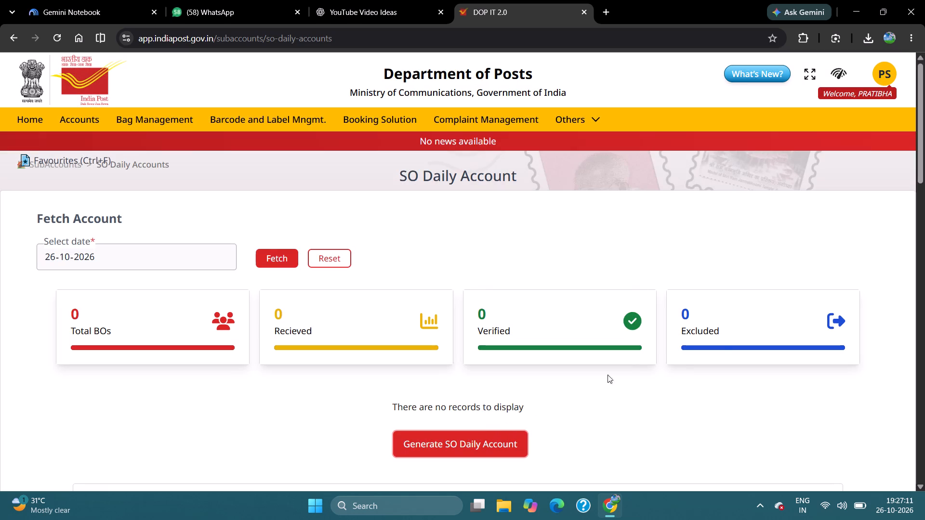
scroll(745, 339, "down", 11)
scroll(700, 347, "down", 6)
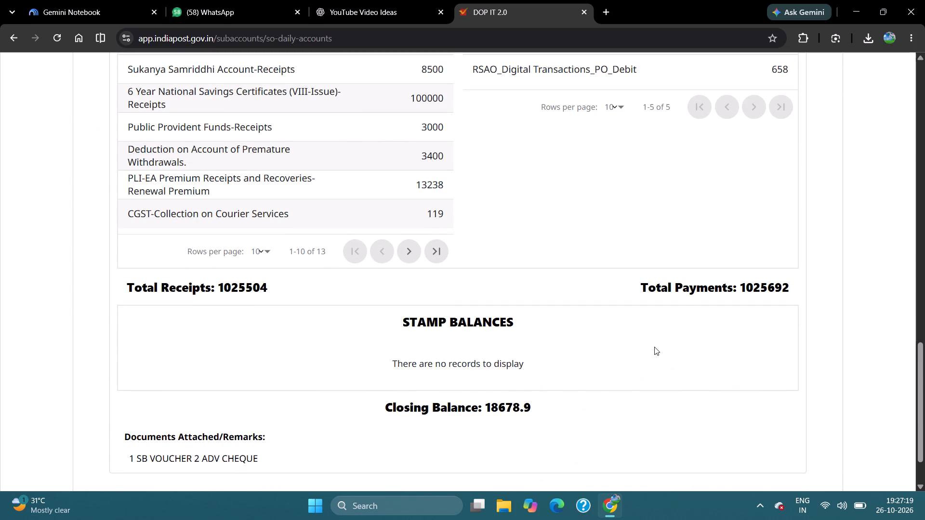
scroll(650, 340, "up", 17)
scroll(645, 320, "up", 5)
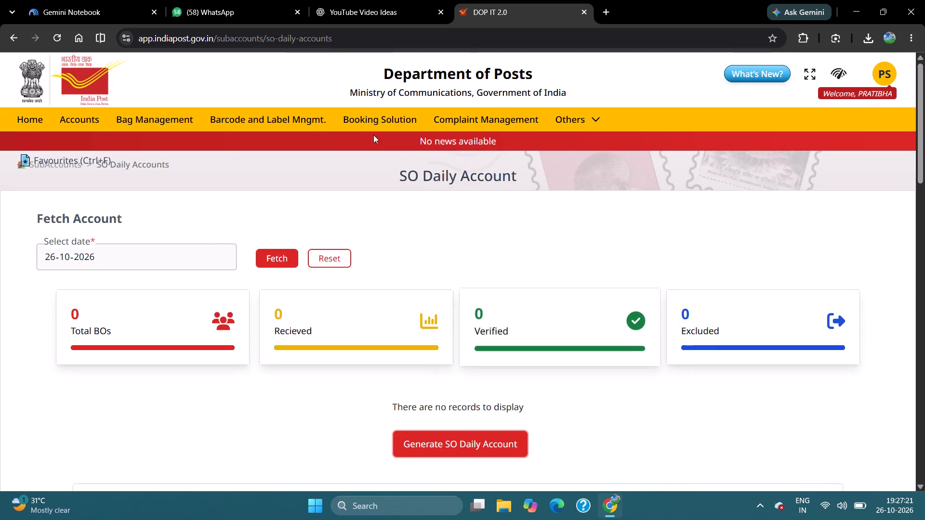
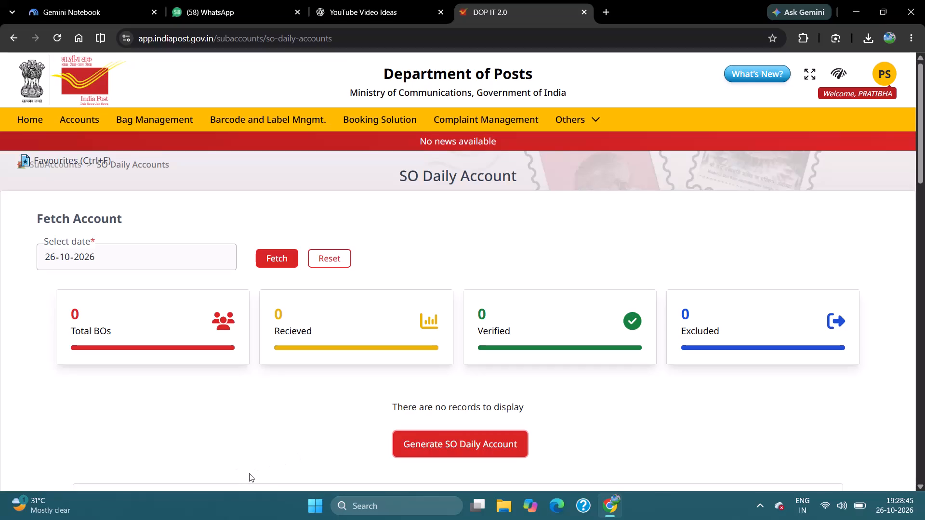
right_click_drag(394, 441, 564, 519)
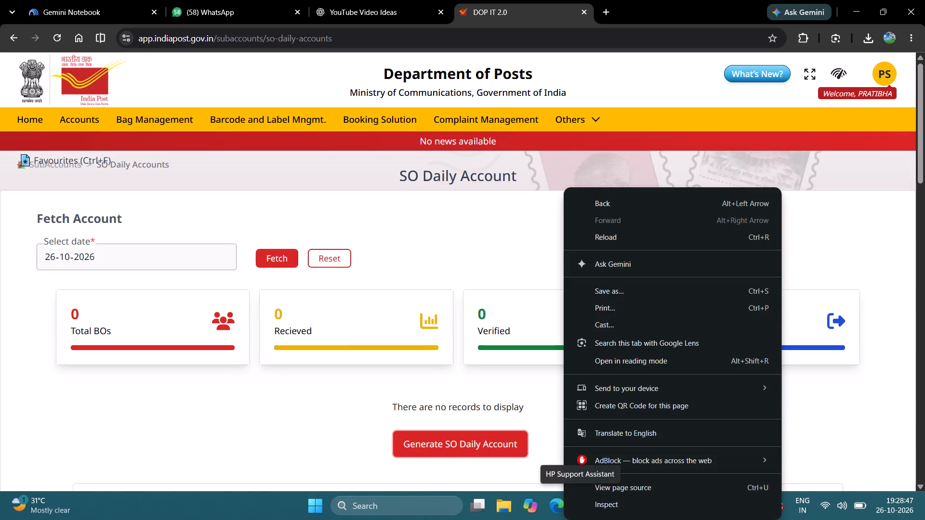
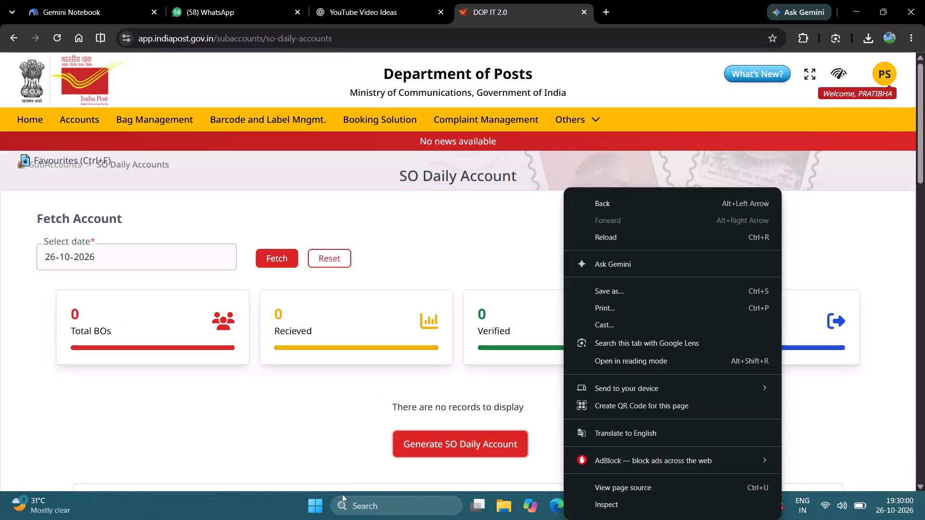
Generate the SO Daily Account for 26-10-2026.
left_click(482, 270)
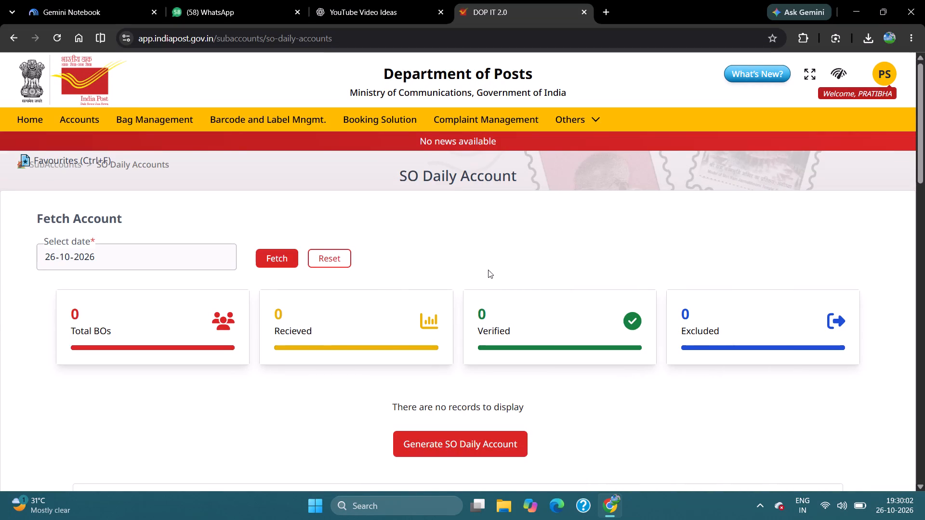
left_click(455, 441)
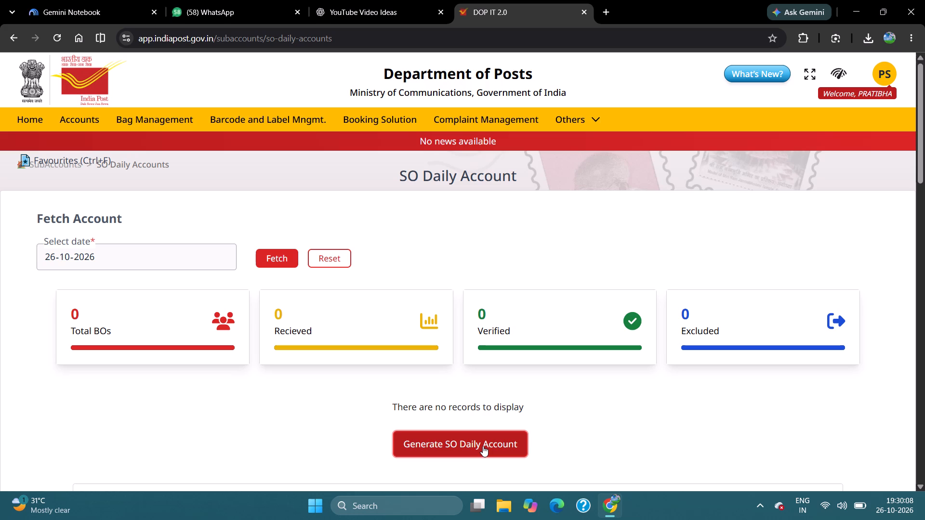
left_click(495, 443)
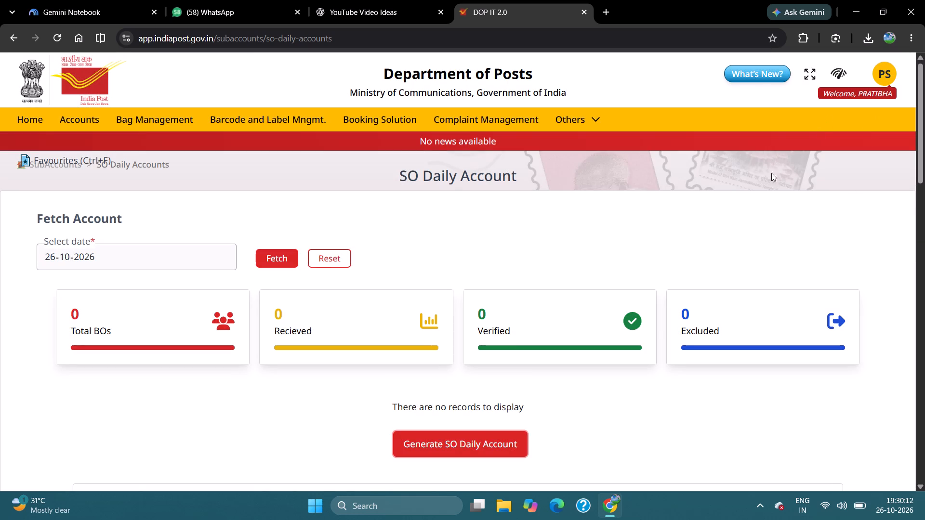
Review the generated SO Daily Account from the opening balance through Part I, Part III, stamp balances and closing balance to the remarks.
left_click_drag(920, 158, 918, 195)
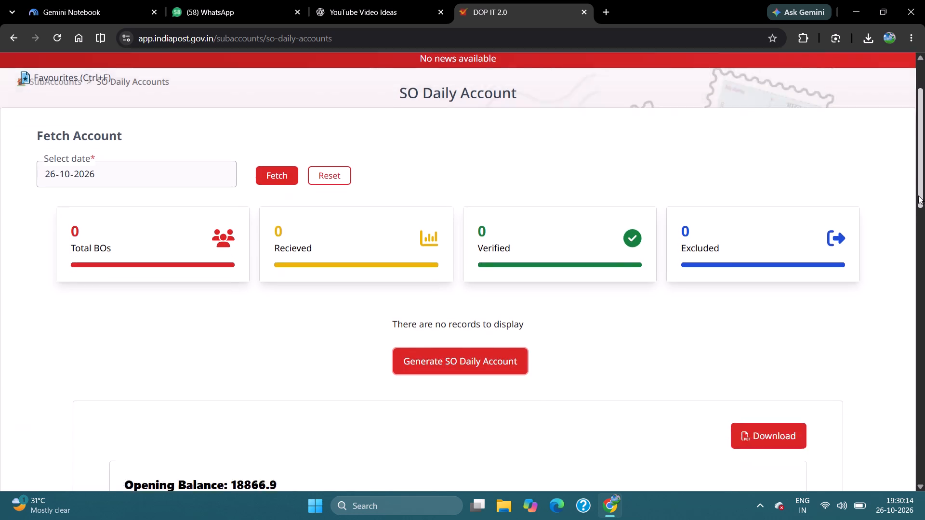
left_click_drag(918, 195, 860, 379)
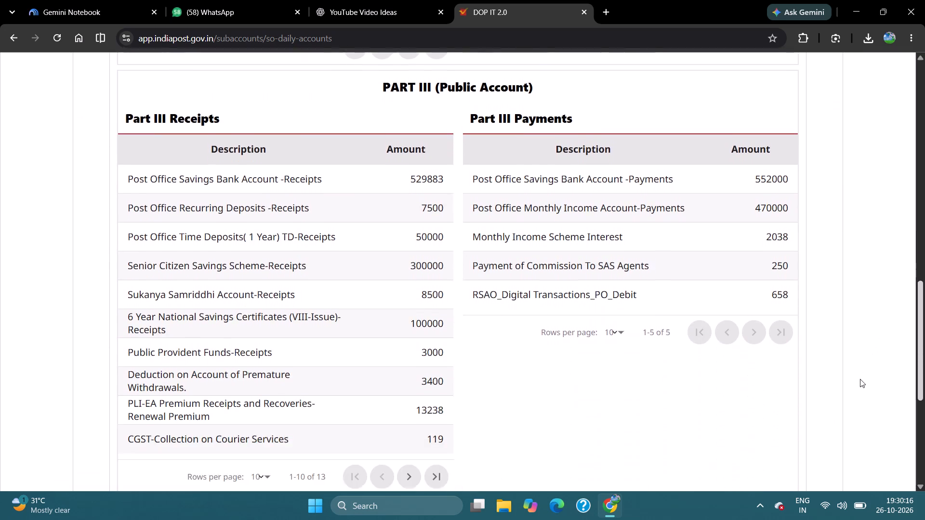
left_click_drag(860, 379, 834, 426)
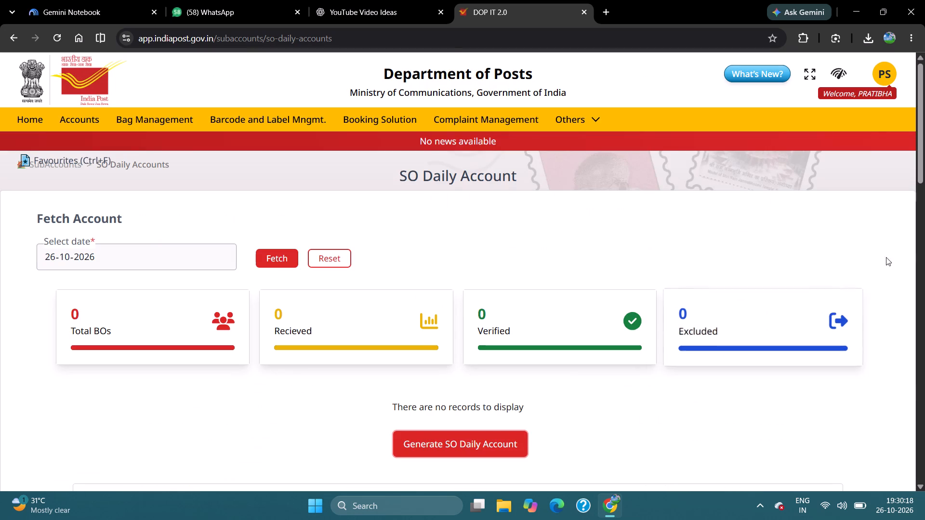
left_click_drag(917, 165, 920, 280)
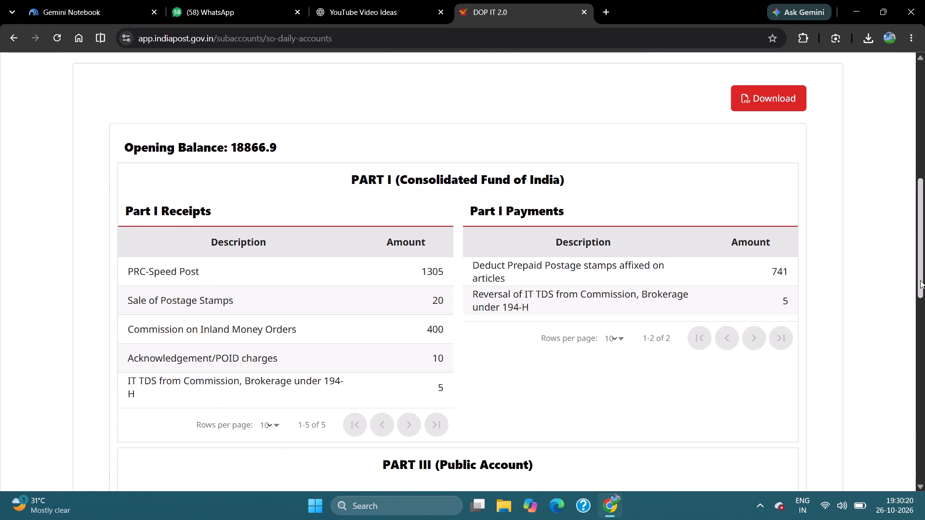
left_click_drag(920, 280, 909, 435)
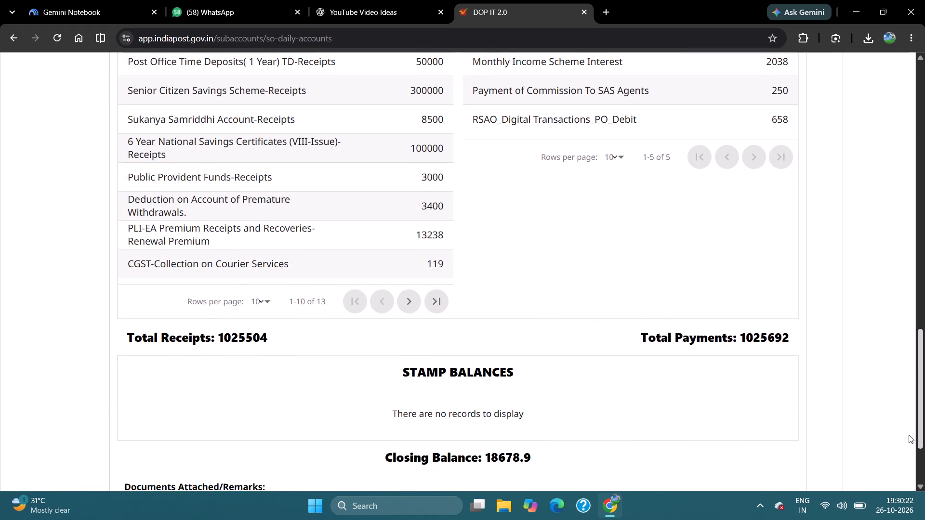
left_click_drag(909, 435, 909, 439)
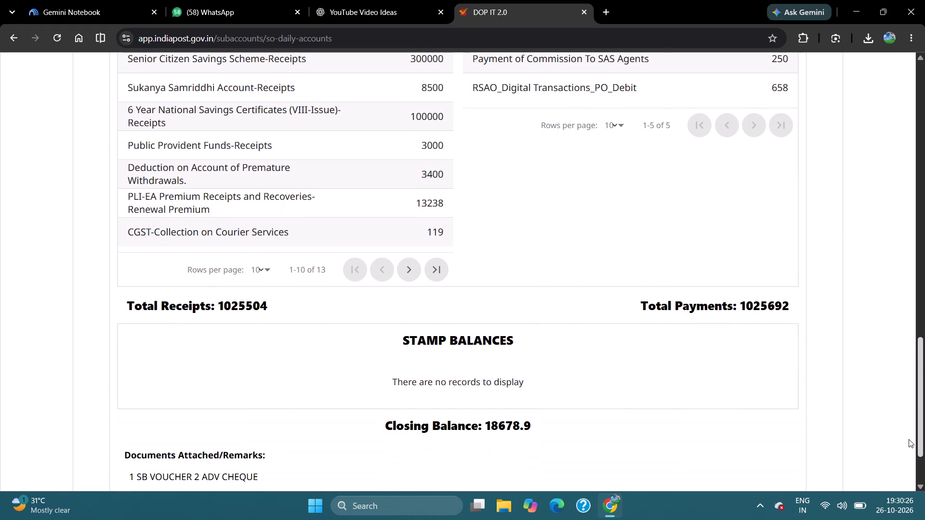
left_click_drag(909, 439, 856, 74)
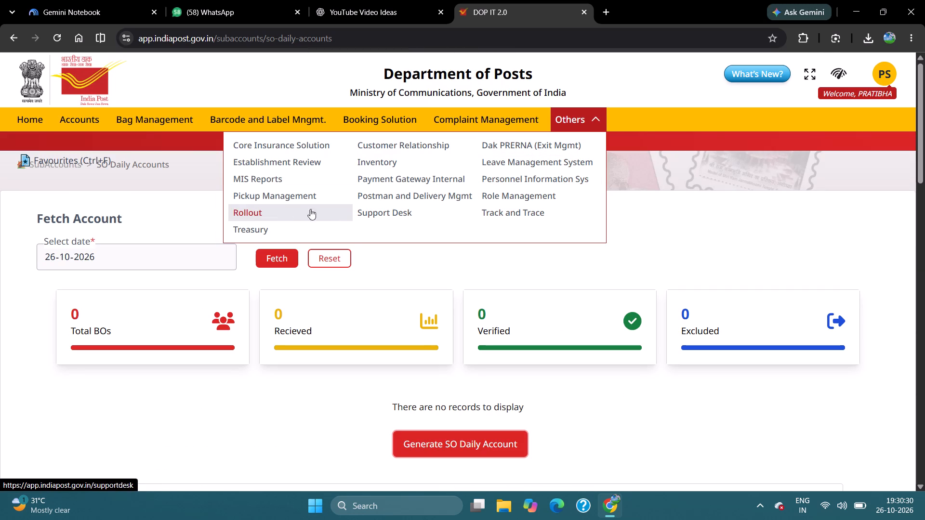
Go to the Treasury module and open the Day End tool.
left_click(258, 230)
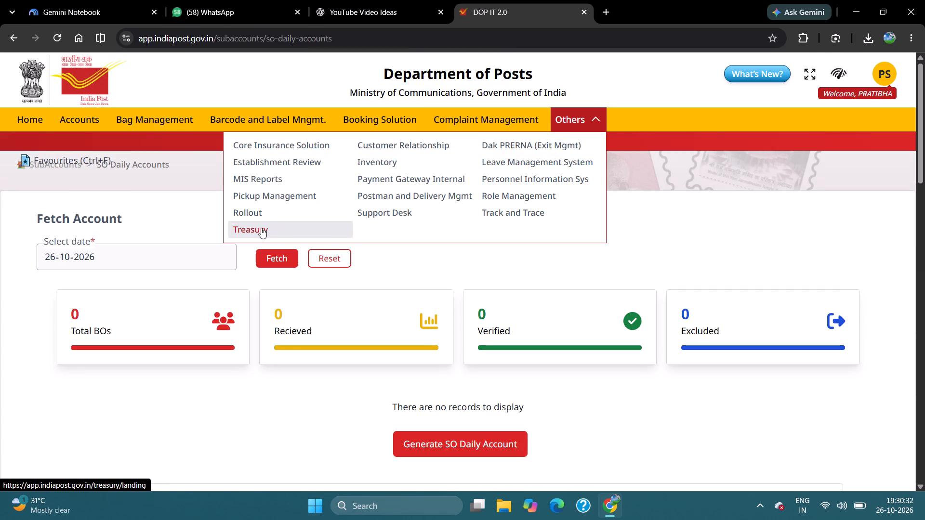
left_click(262, 227)
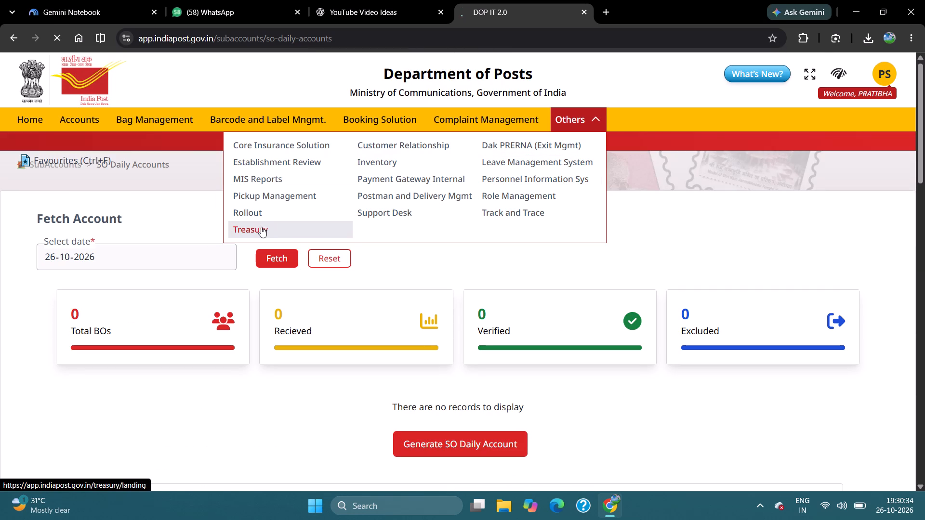
left_click(259, 227)
left_click(267, 227)
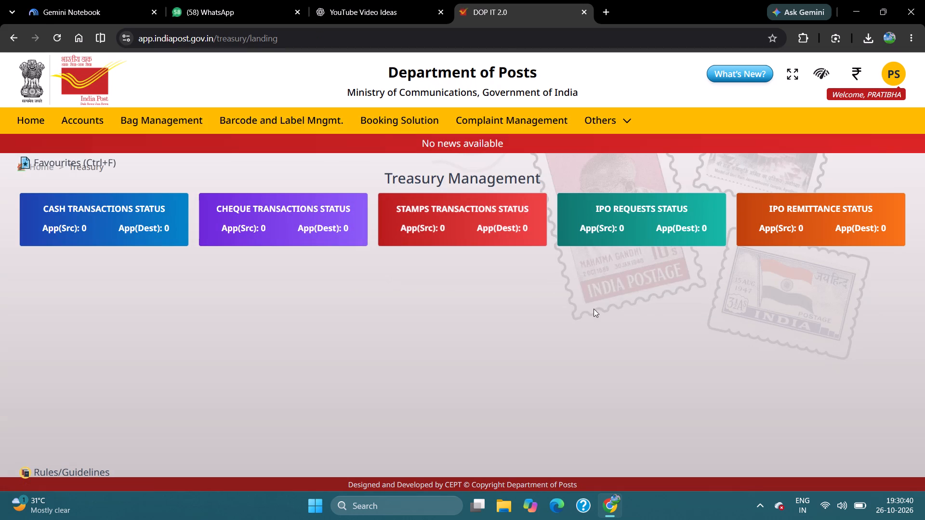
left_click(700, 289)
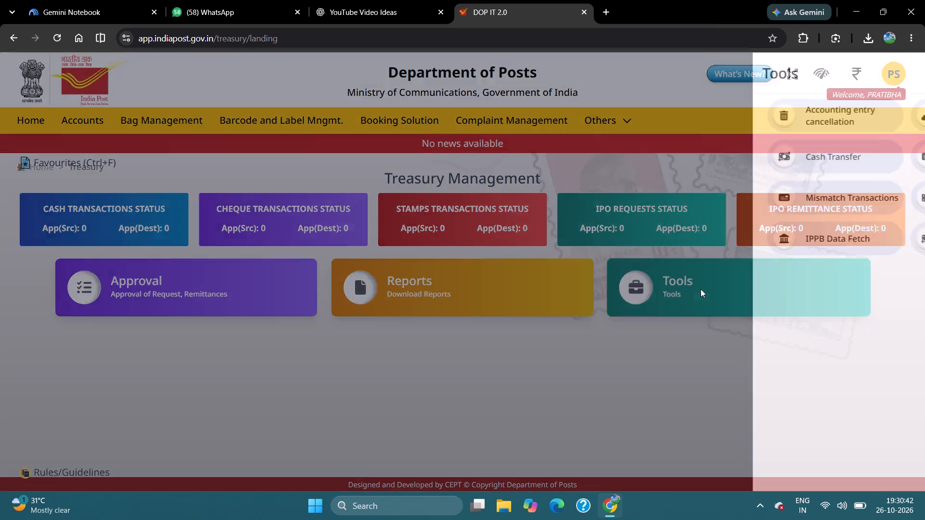
left_click(839, 113)
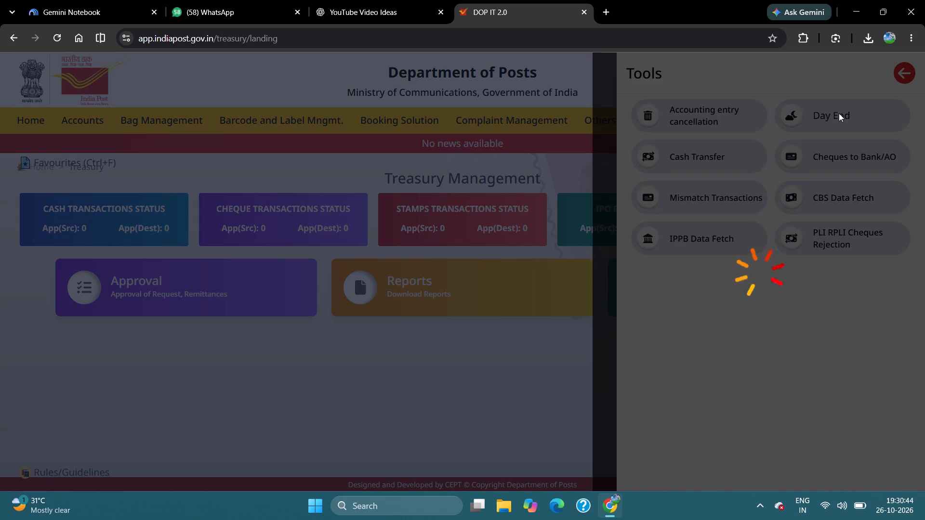
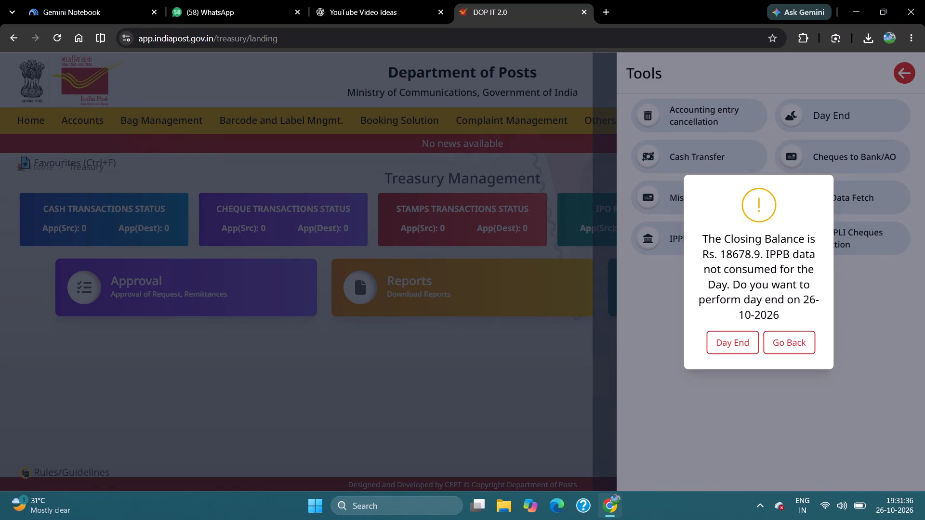
Perform the Treasury Day End for 26-10-2026.
left_click(732, 339)
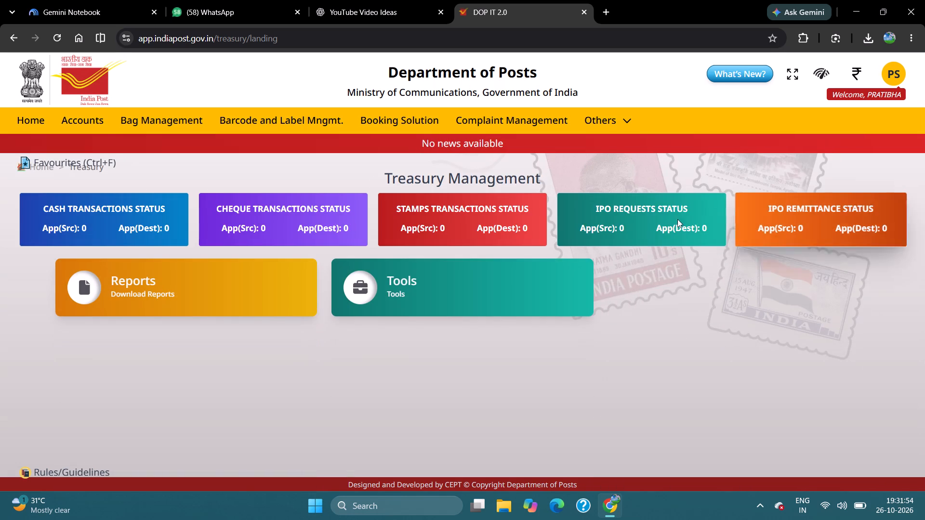
Return to the portal home page, reopen the Treasury module and check which tools it offers after the day end.
left_click(24, 120)
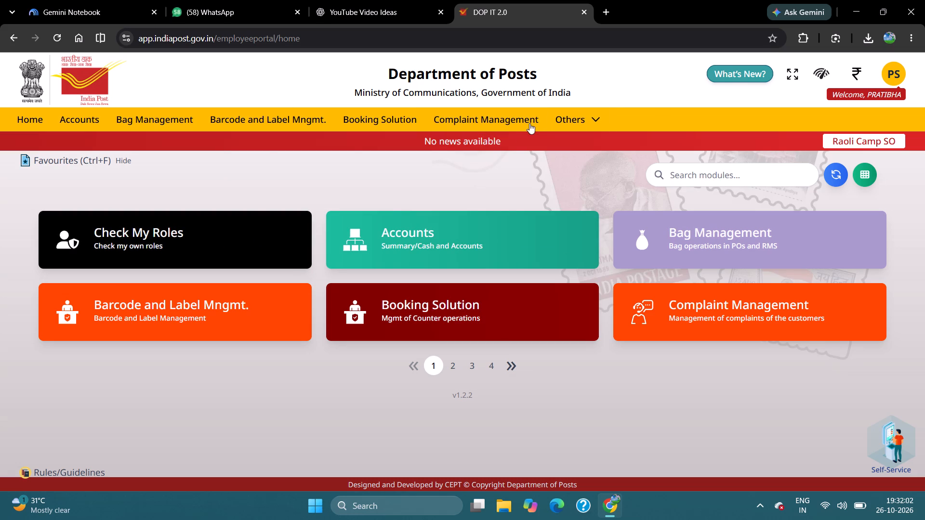
left_click(255, 228)
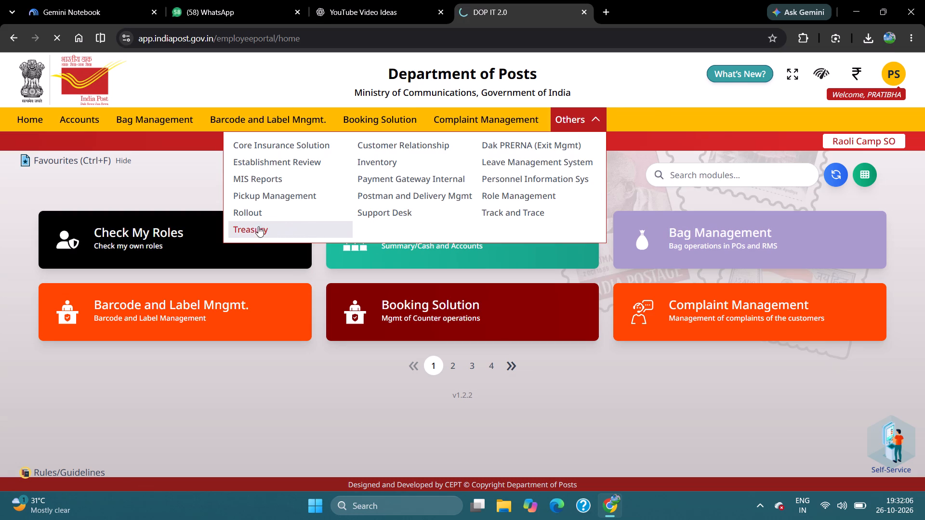
left_click(243, 229)
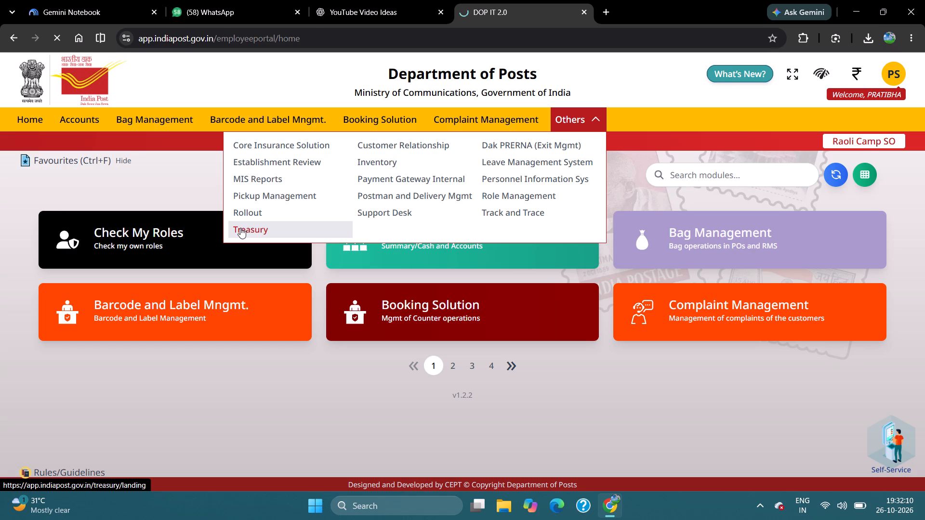
left_click(240, 228)
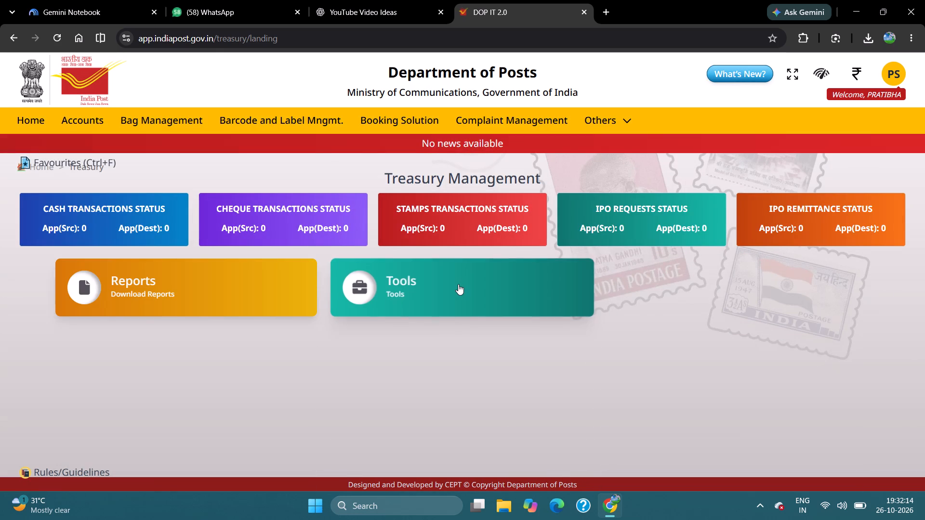
left_click(393, 289)
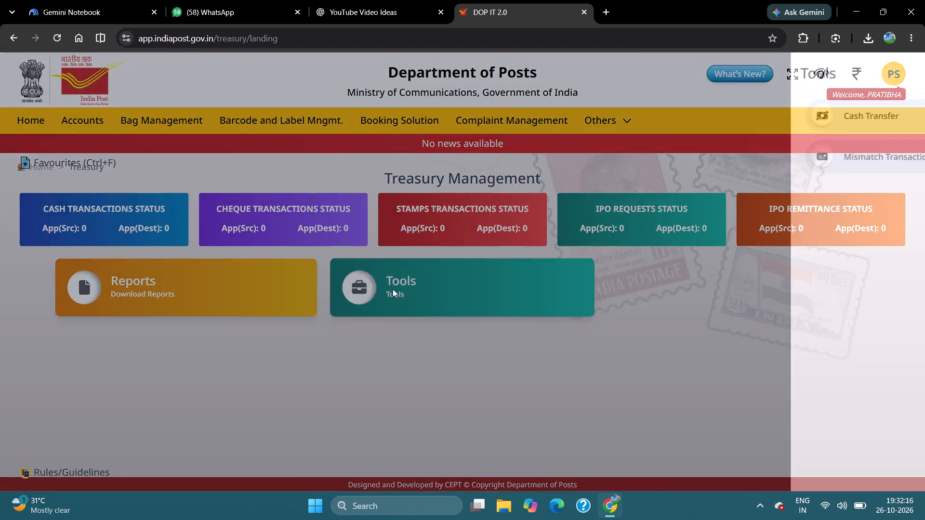
left_click(540, 344)
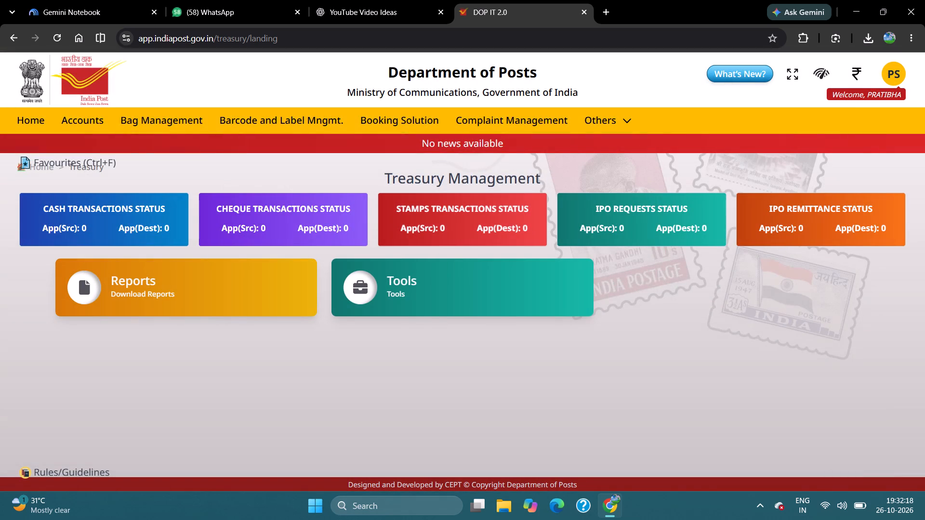
Open the signed-in user's profile options from the Treasury page.
left_click(893, 72)
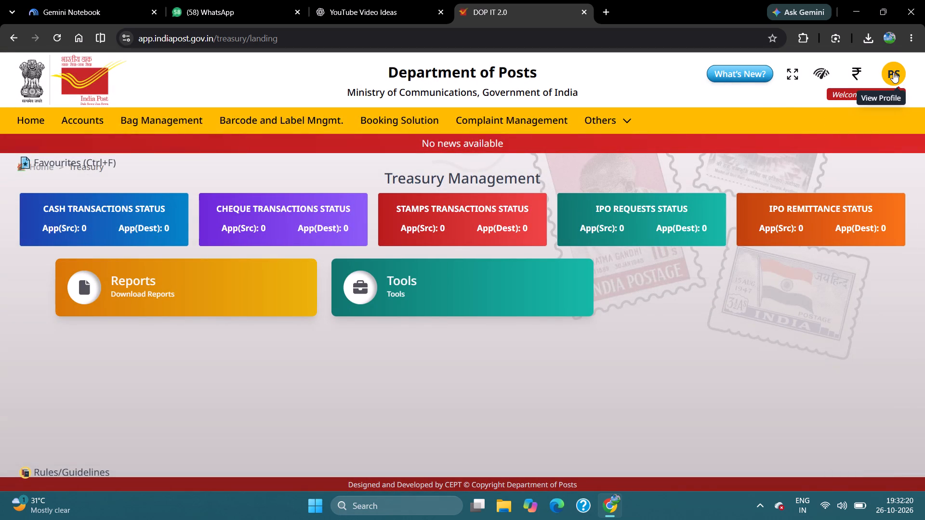
left_click(868, 233)
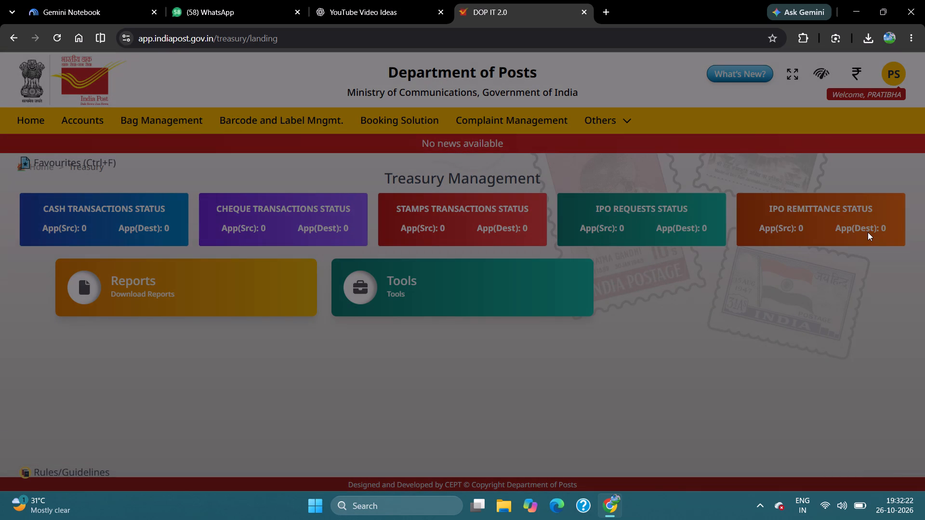